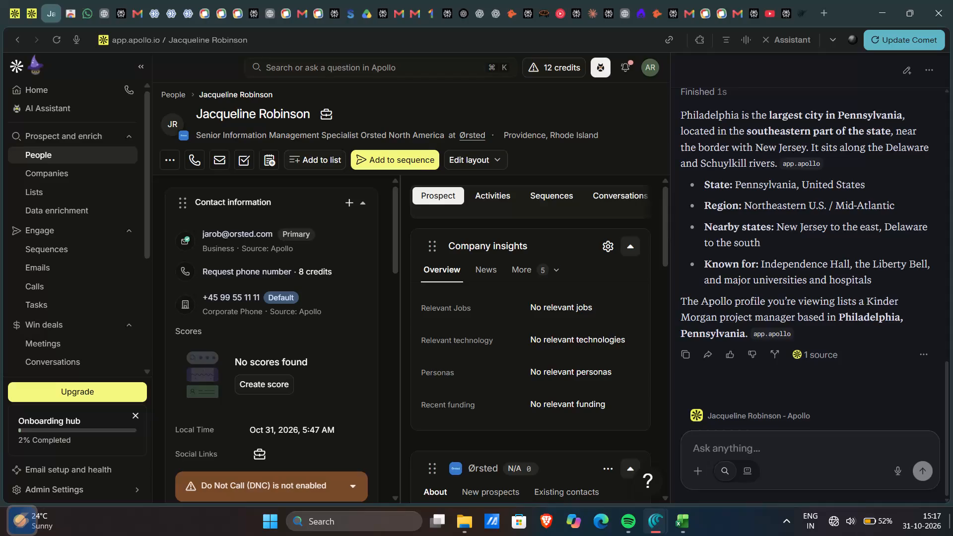
Open the Windows quick settings with the network, Bluetooth and sound controls.
click(883, 530)
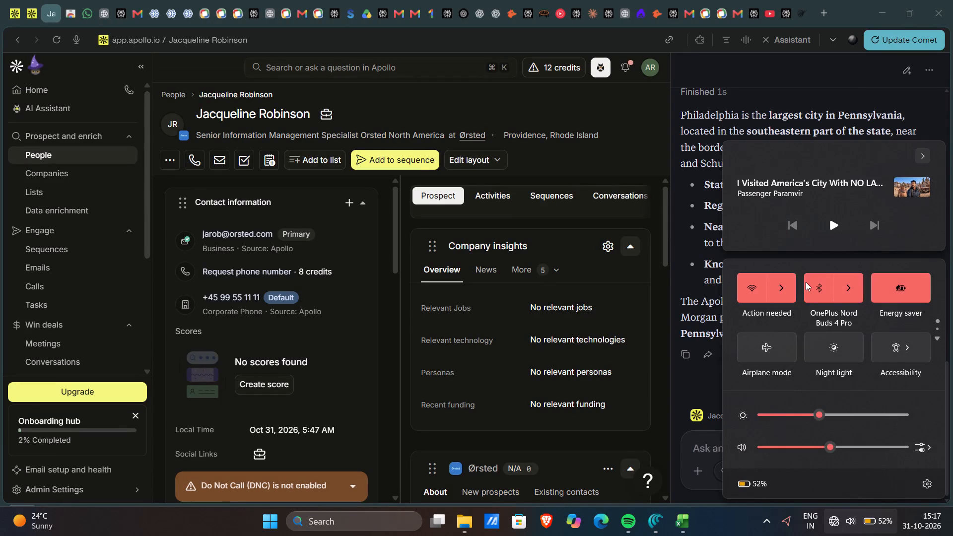
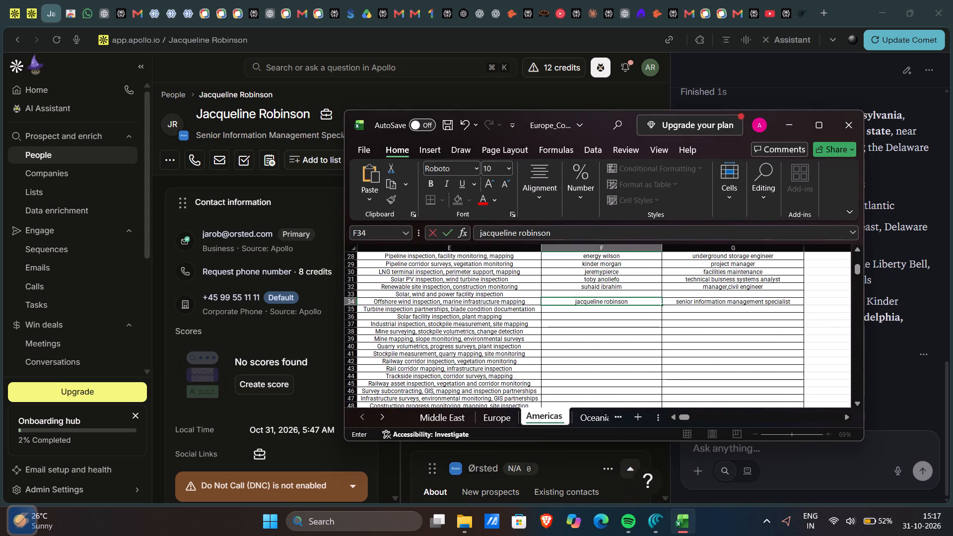
Copy the company name Vestas Americas from cell B35, then switch to Apollo in Comet and search for it.
scroll(614, 358, right, 1)
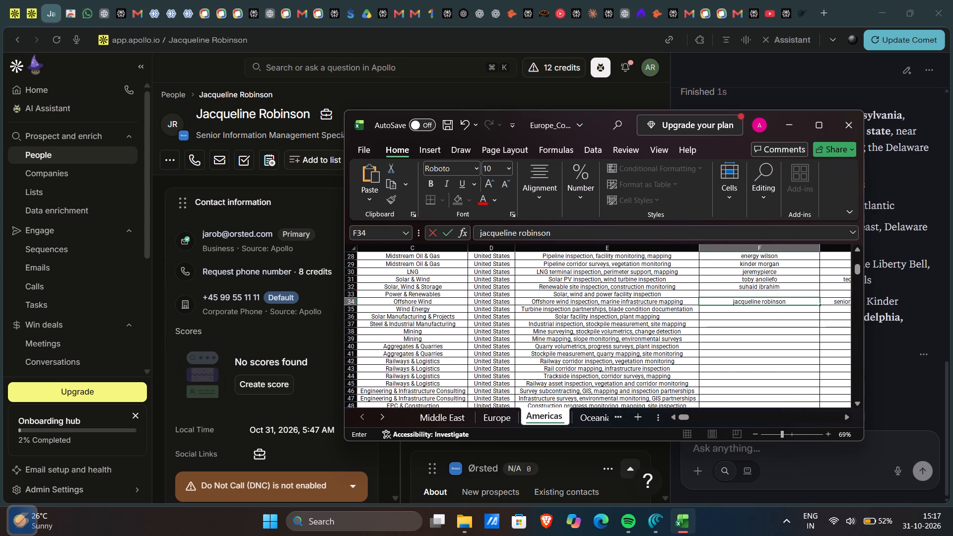
click(447, 311)
scroll(447, 315, right, 1)
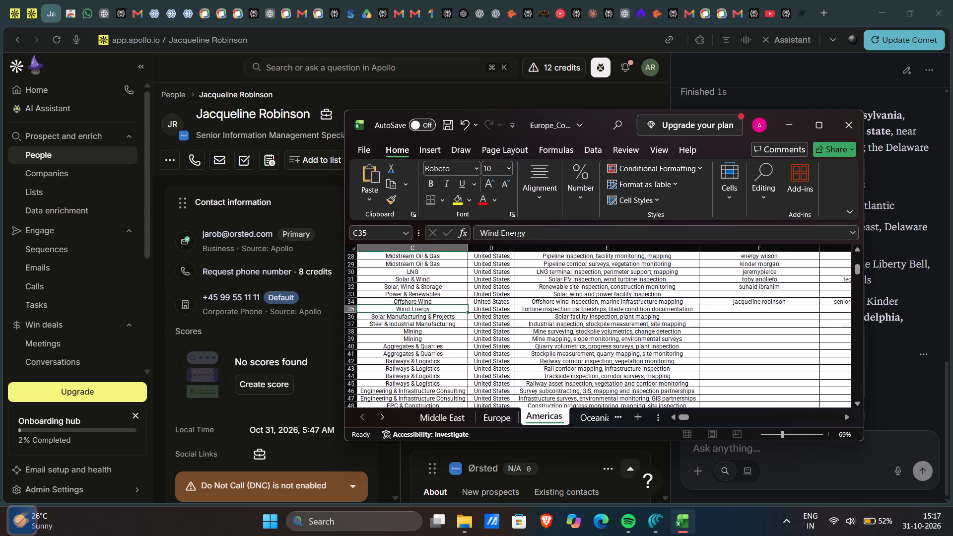
scroll(447, 315, right, 2)
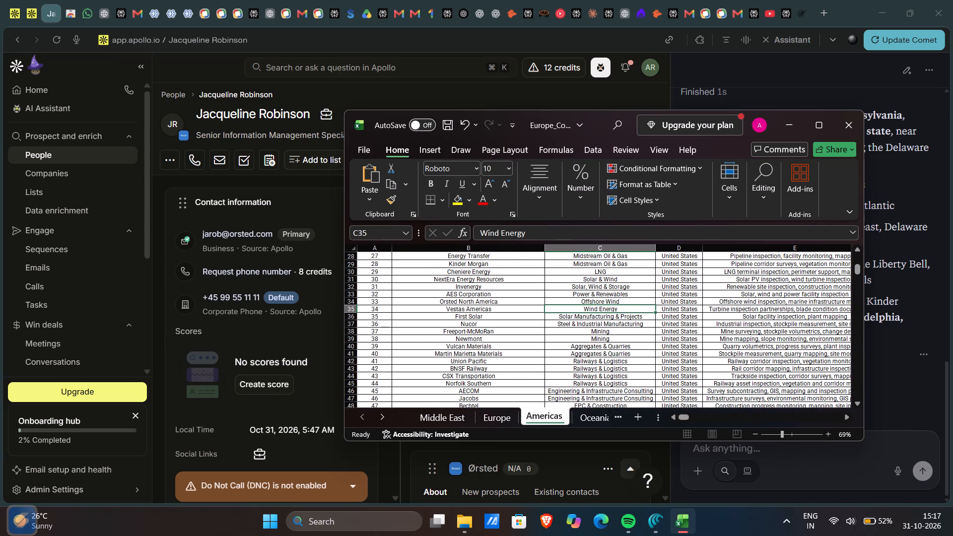
click(451, 310)
key(ctrl+c)
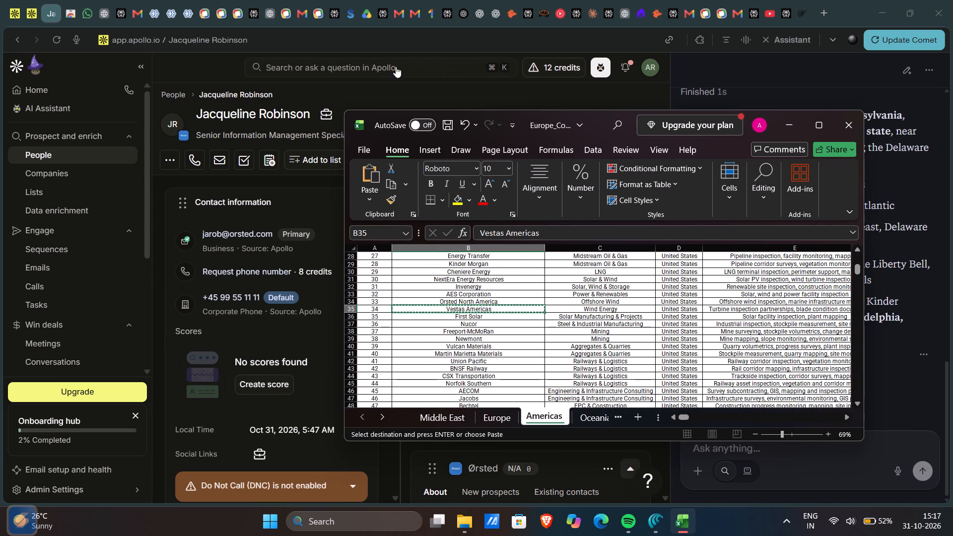
click(380, 73)
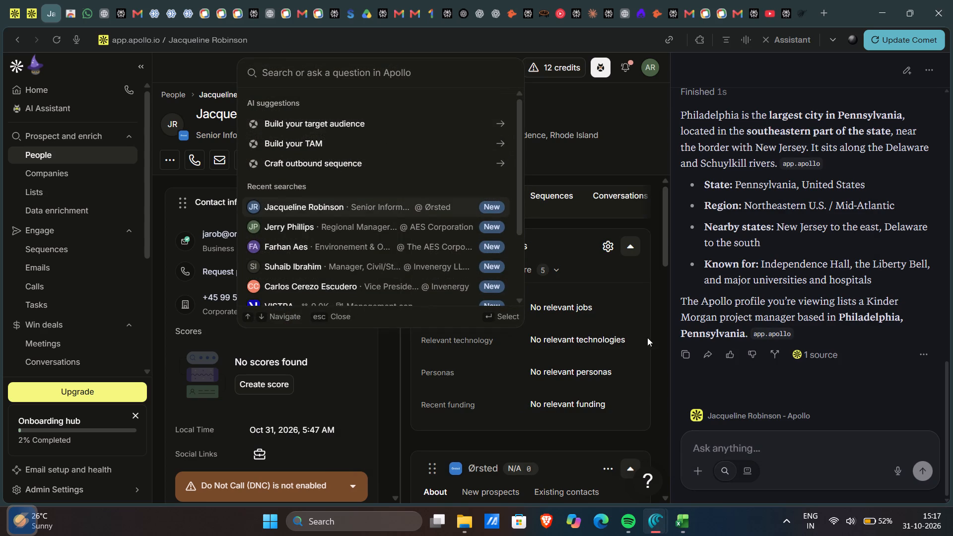
key(ctrl+v)
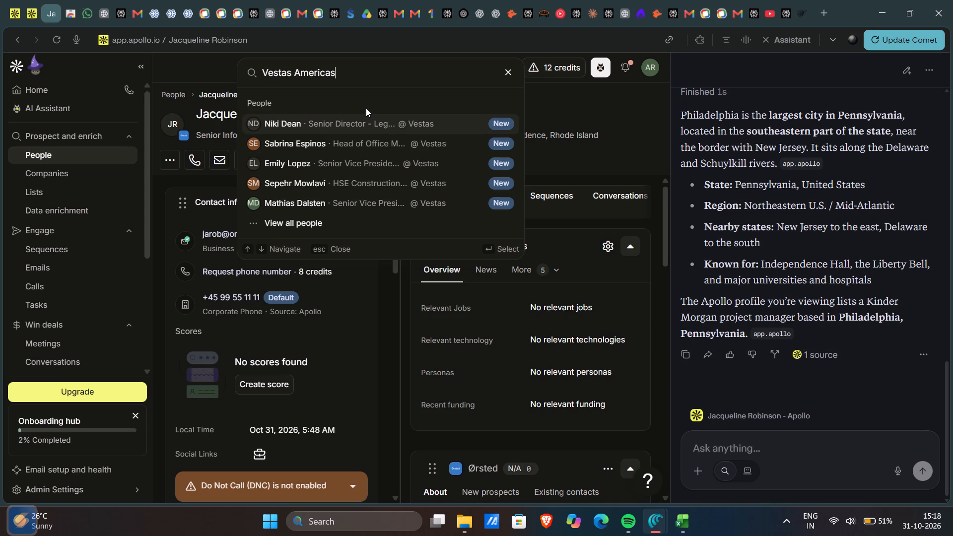
Open the Vestas Senior Director - Legal contact's profile and access their email.
click(338, 126)
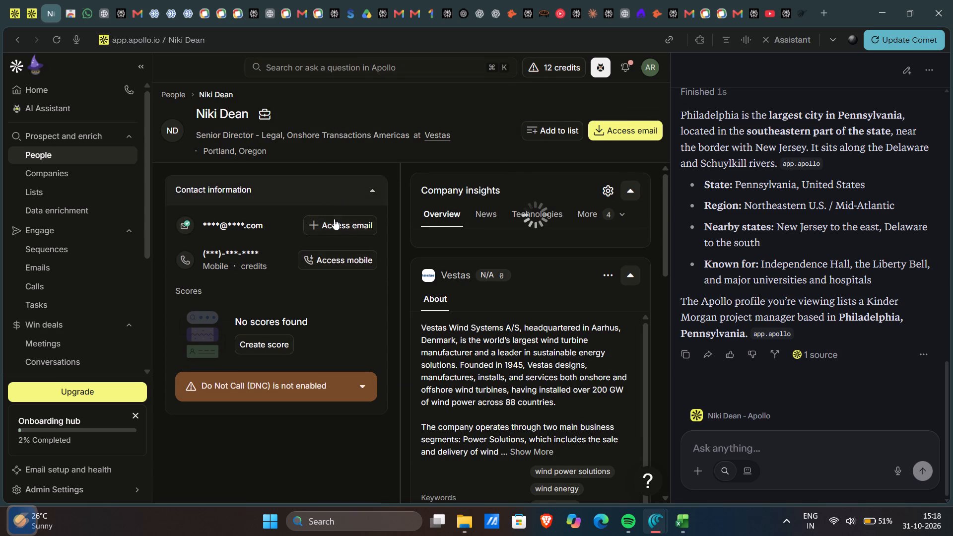
click(336, 223)
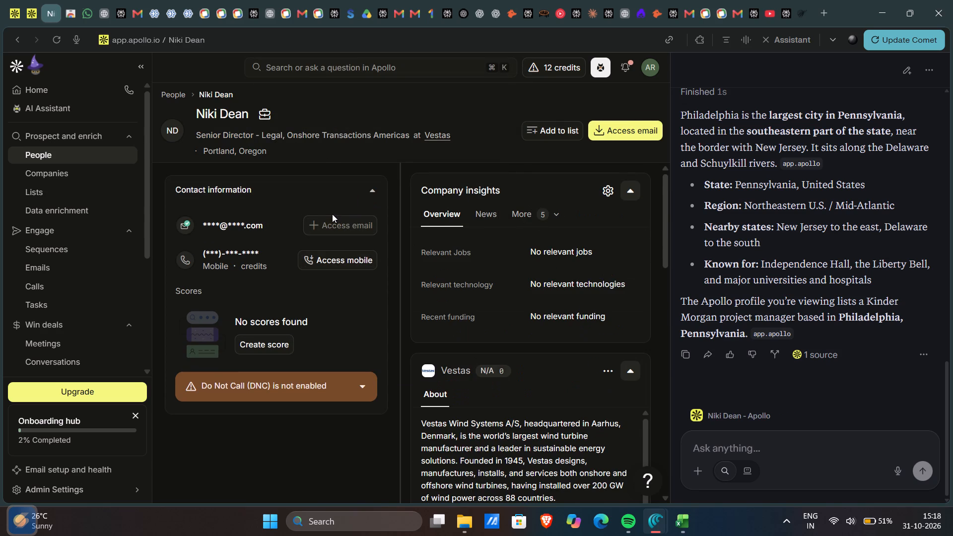
Switch to Excel and paste the copied text into the email cell H35 of the Vestas Americas row.
click(684, 527)
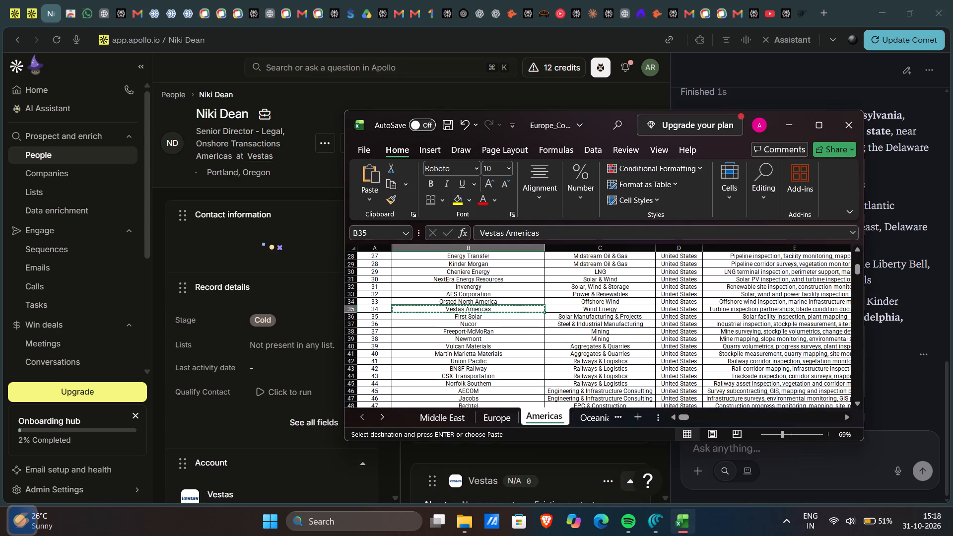
click(725, 306)
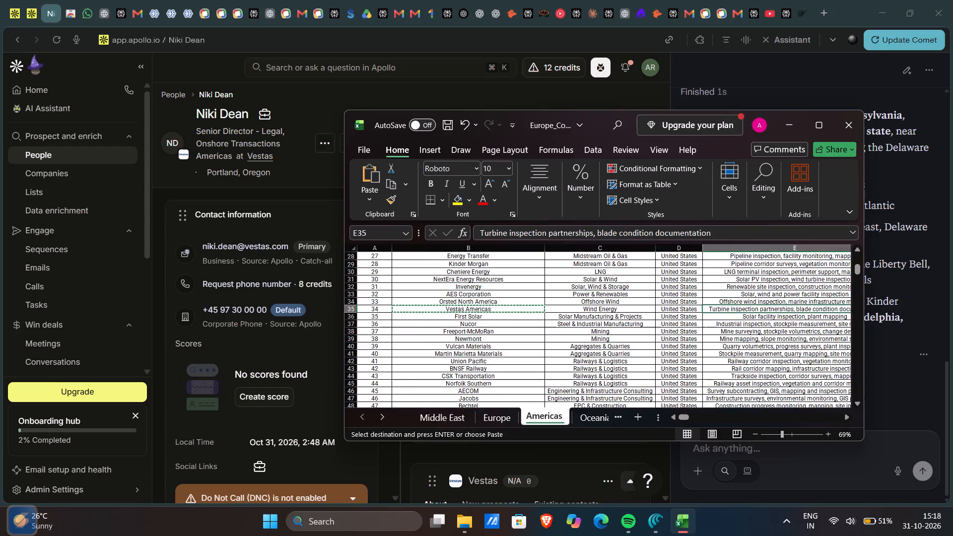
scroll(738, 311, left, 2)
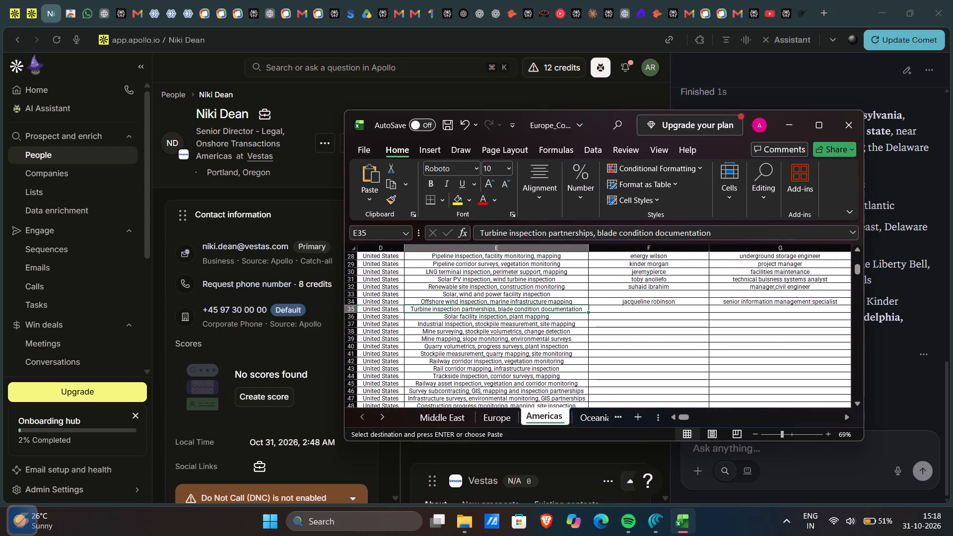
scroll(784, 312, left, 2)
scroll(784, 312, right, 1)
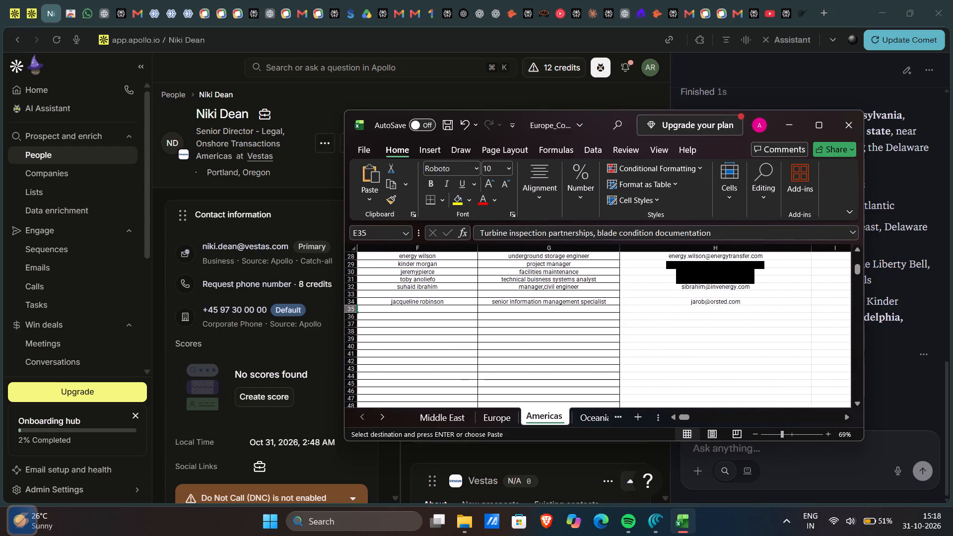
click(739, 310)
key(ctrl+v)
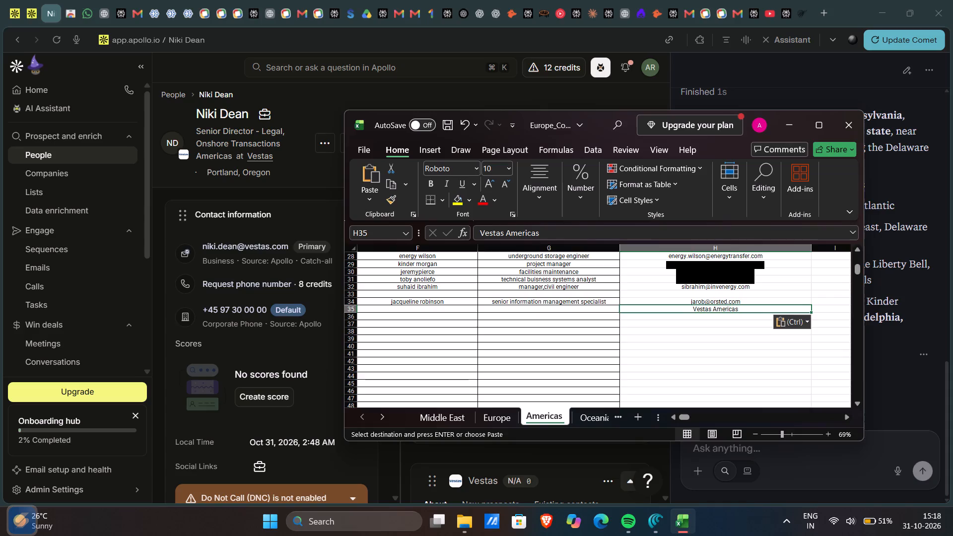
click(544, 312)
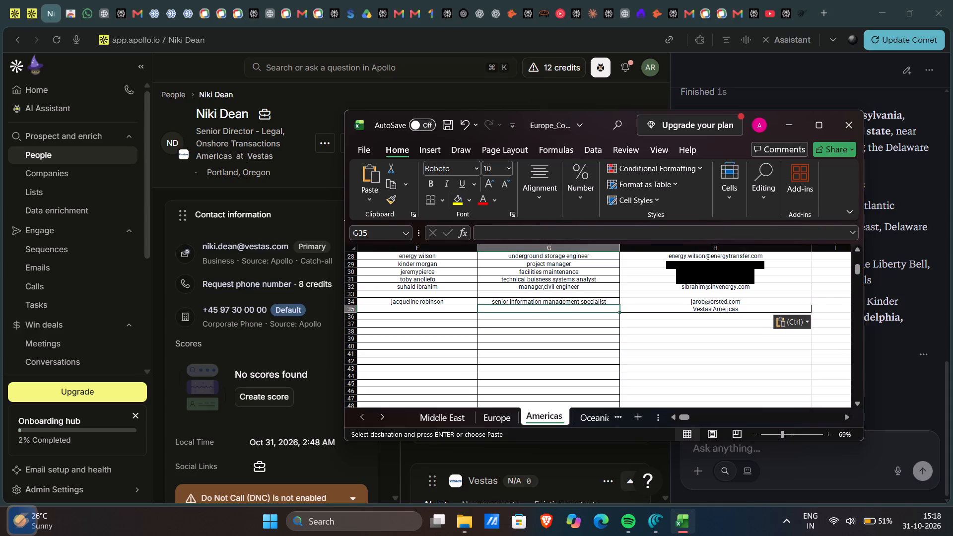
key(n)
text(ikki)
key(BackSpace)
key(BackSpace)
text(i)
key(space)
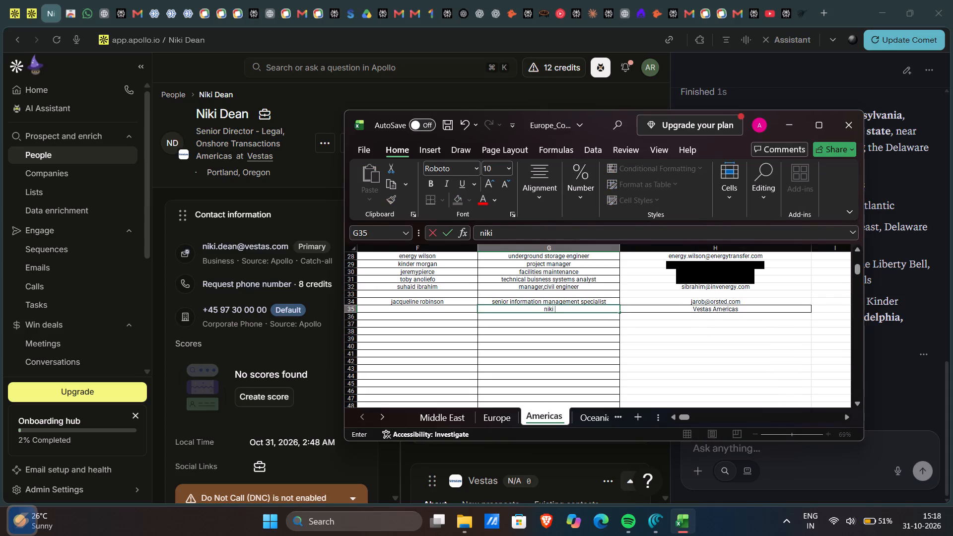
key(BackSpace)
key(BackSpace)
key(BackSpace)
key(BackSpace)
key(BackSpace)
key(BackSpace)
Enter "senior director" as the job title in cell G35 of the Vestas Americas row.
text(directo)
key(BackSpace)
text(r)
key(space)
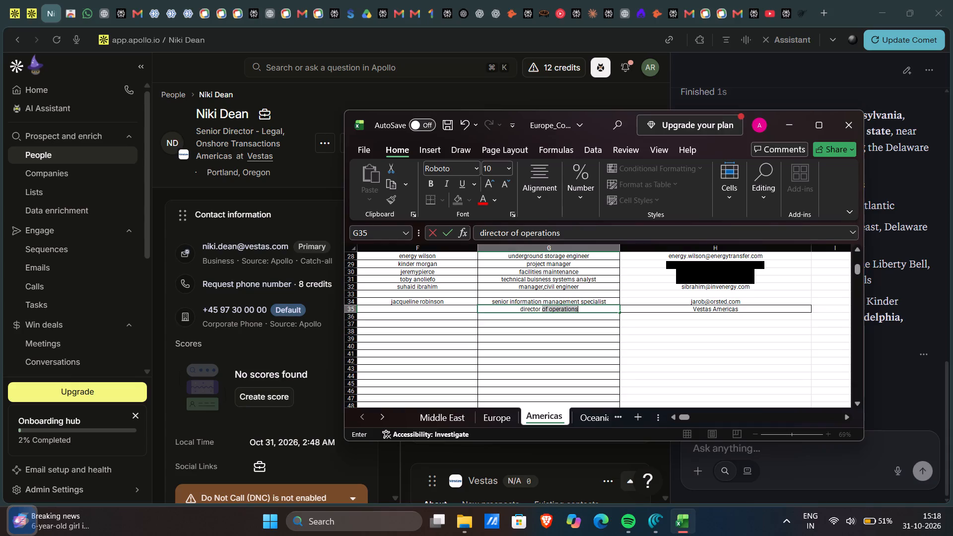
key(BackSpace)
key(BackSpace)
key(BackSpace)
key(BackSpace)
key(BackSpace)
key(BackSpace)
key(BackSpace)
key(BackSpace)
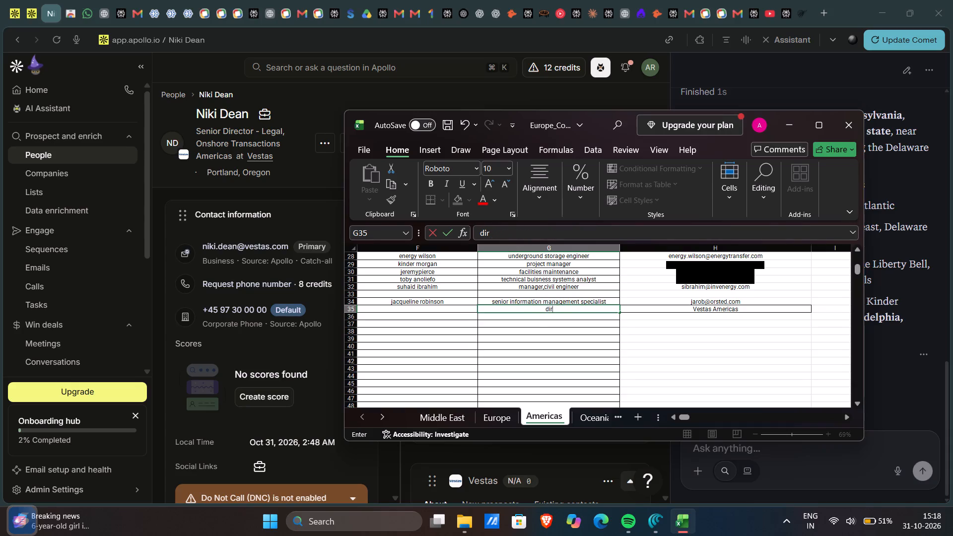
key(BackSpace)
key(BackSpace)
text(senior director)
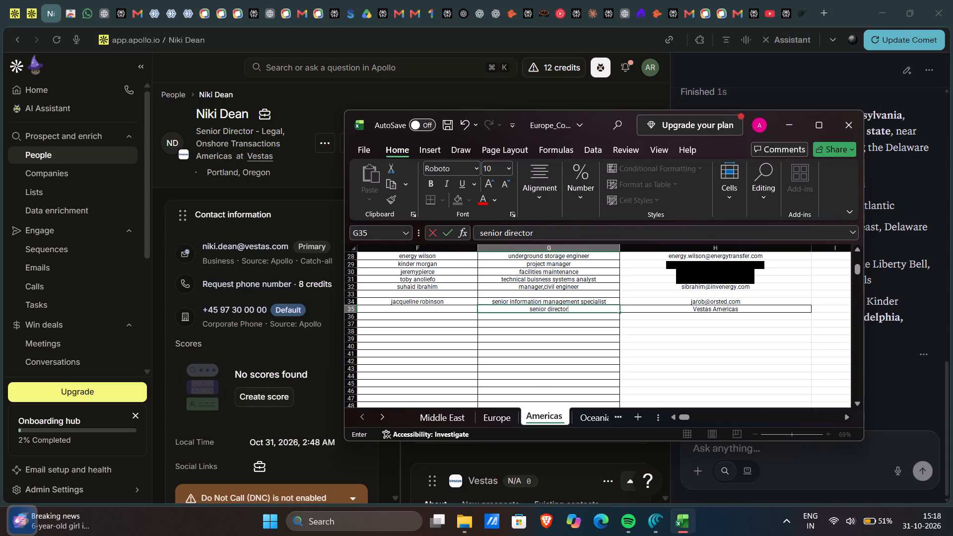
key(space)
Enter the name of the contact from the open Apollo profile in cell F35 of the Vestas Americas row.
click(457, 309)
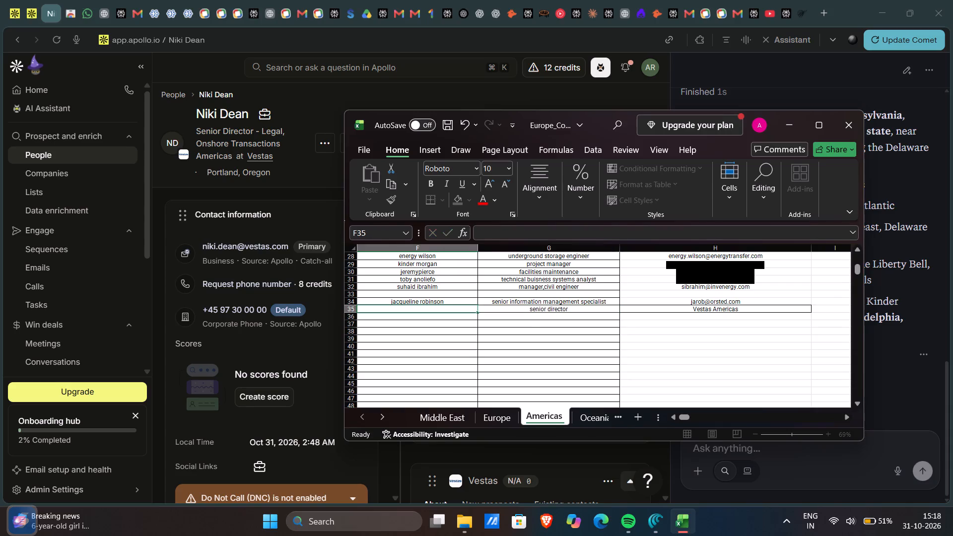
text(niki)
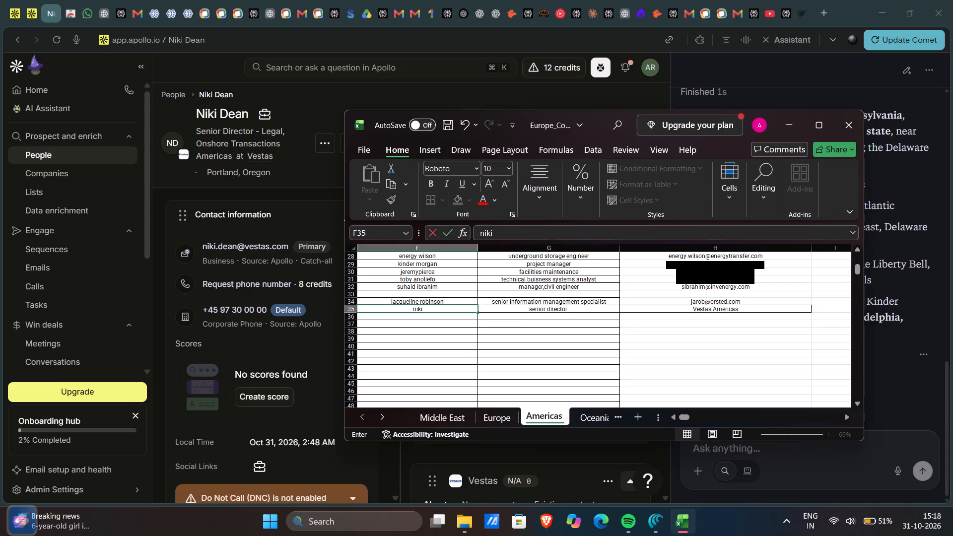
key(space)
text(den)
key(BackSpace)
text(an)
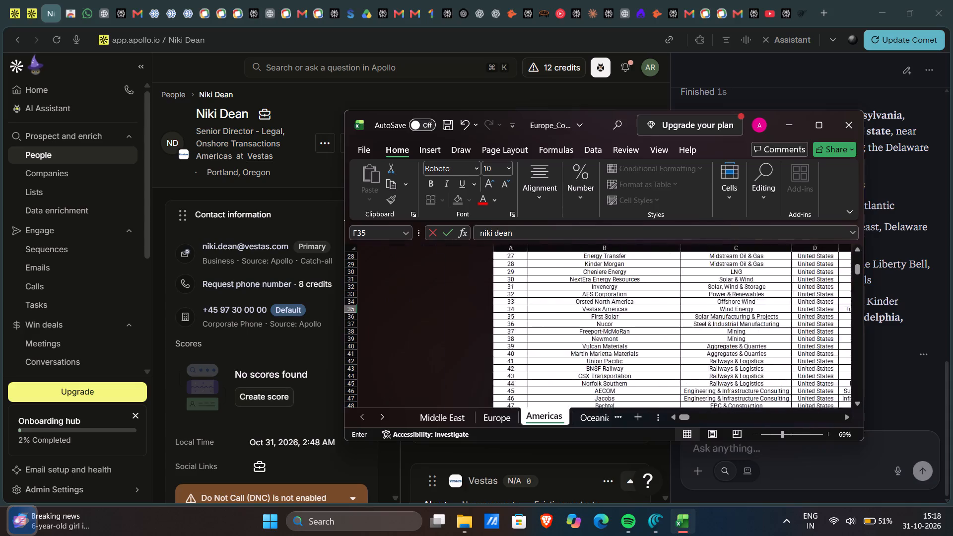
Copy the company name First Solar from cell B36, then switch to Apollo in Comet and search for it.
scroll(481, 329, left, 1)
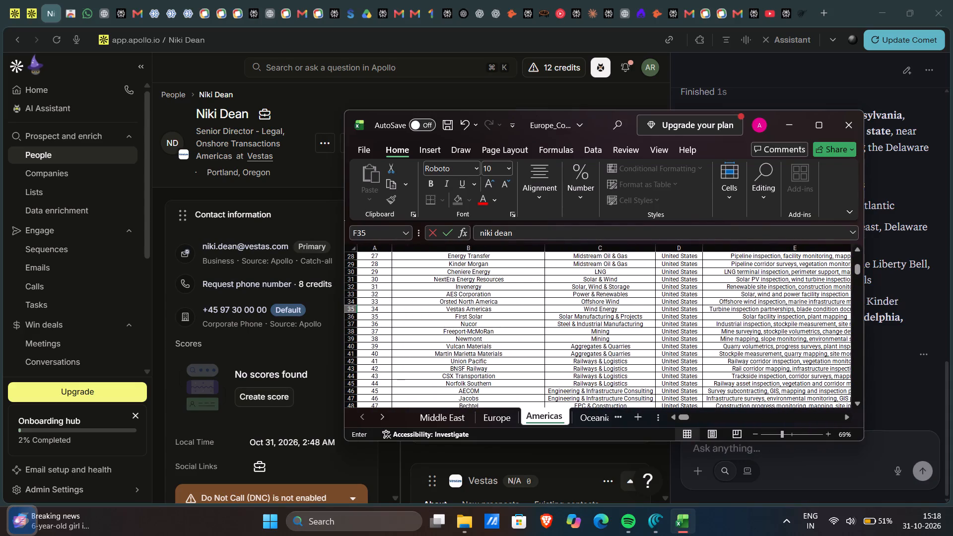
click(439, 320)
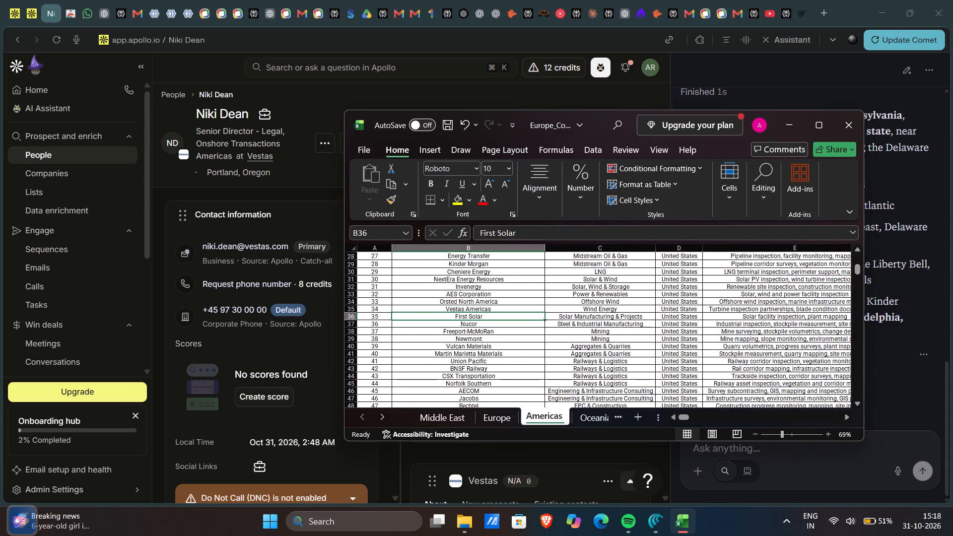
key(ctrl+c)
click(390, 70)
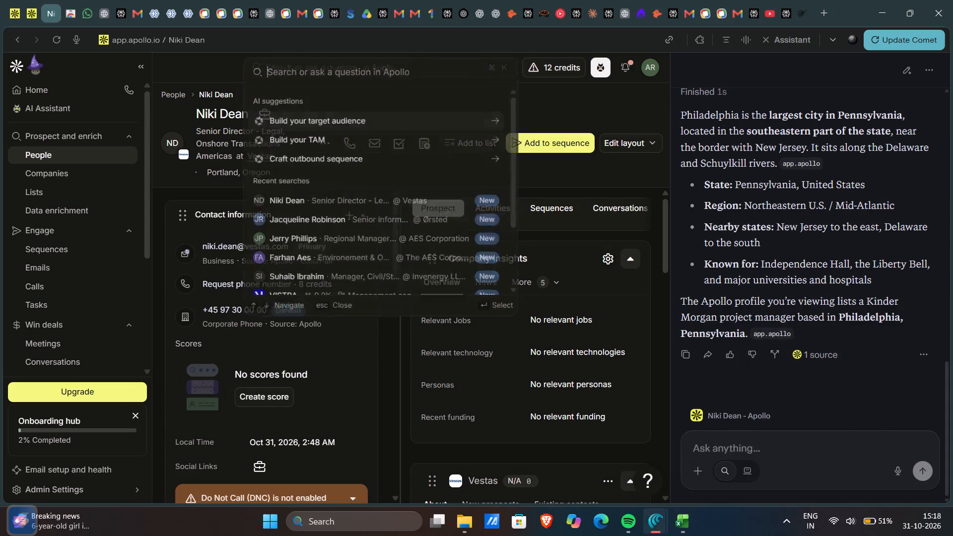
key(ctrl+v)
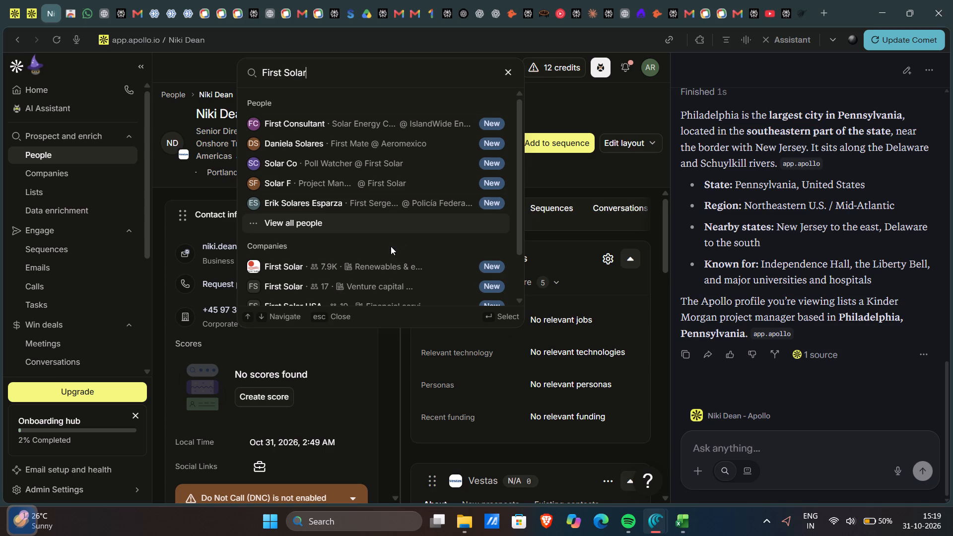
Open the First Solar company page for the renewables business and show its people.
click(379, 263)
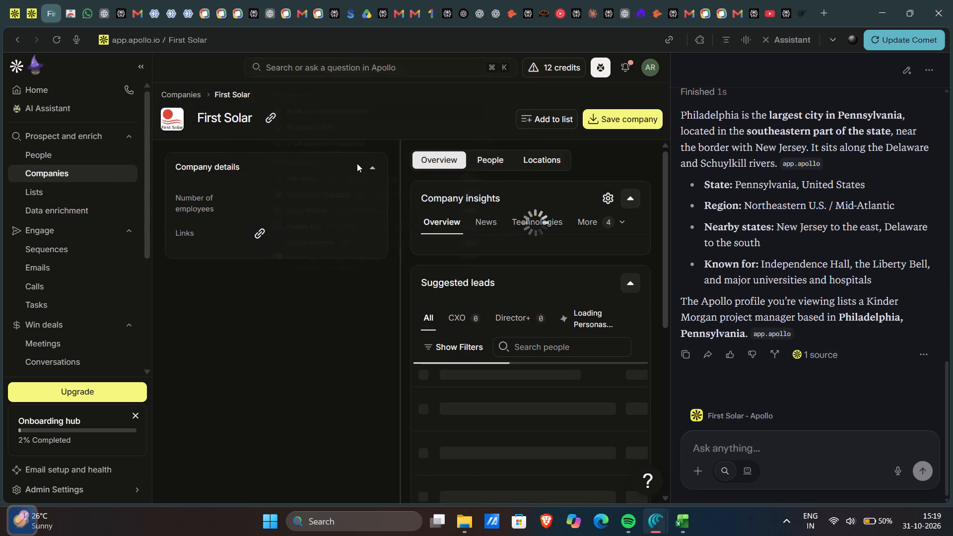
click(481, 168)
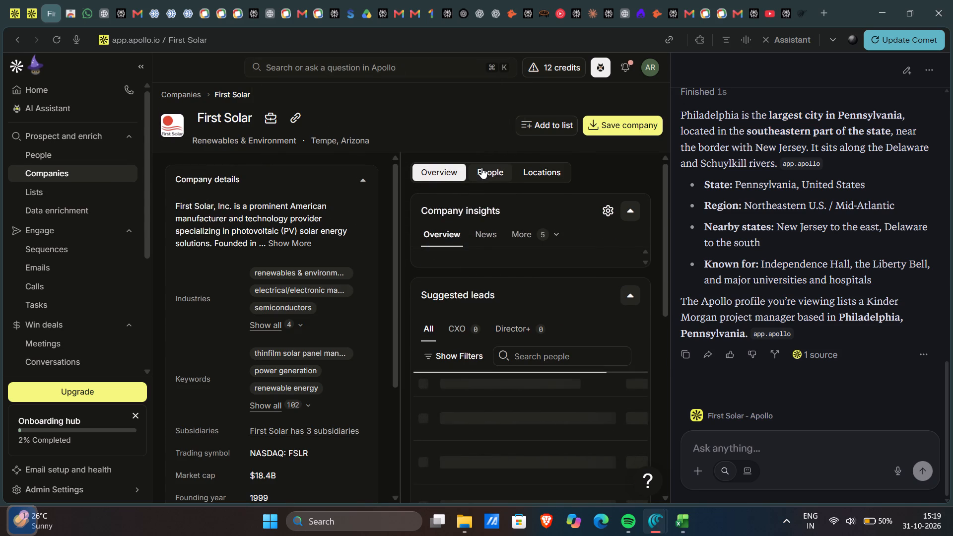
click(485, 173)
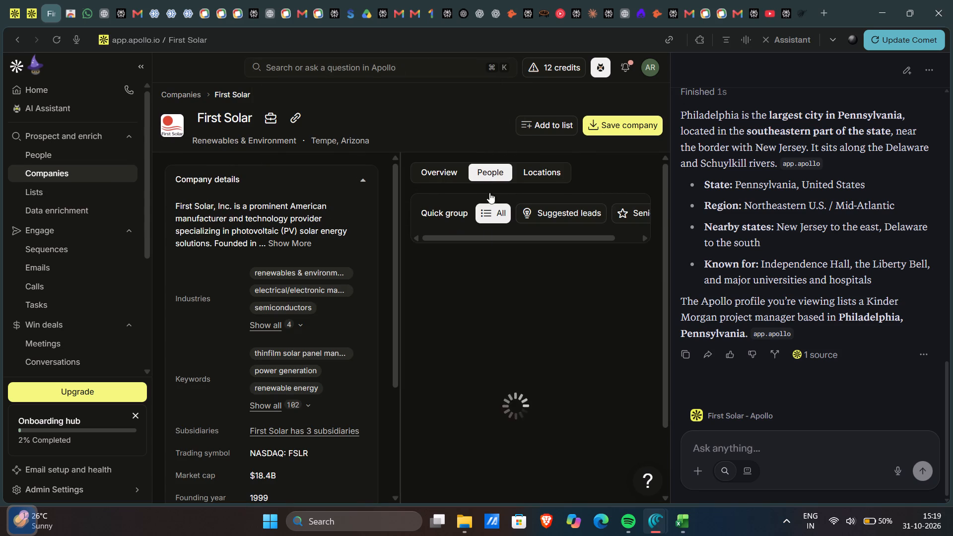
Open the profile of First Solar's Senior Manager US Business Development and access their email.
scroll(486, 233, down, 1)
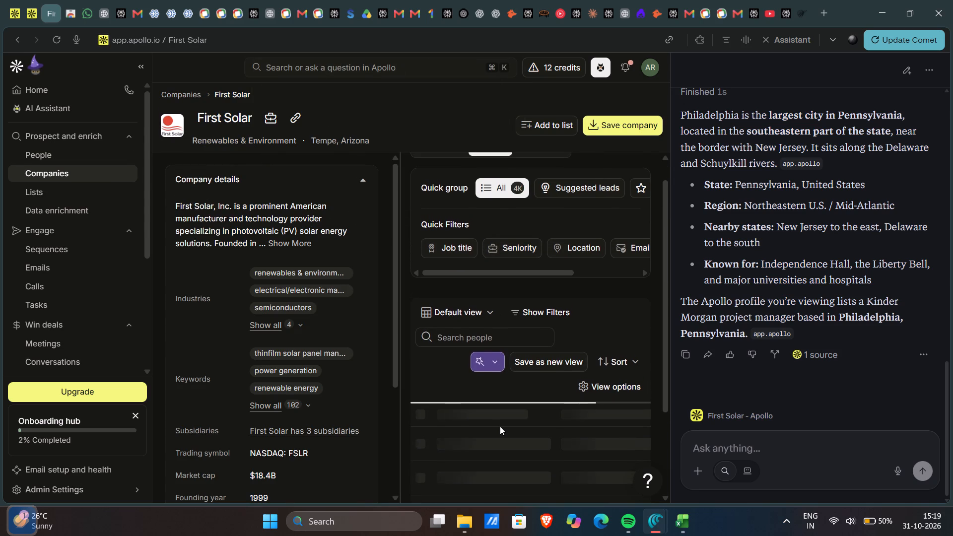
scroll(500, 421, down, 1)
scroll(522, 351, down, 1)
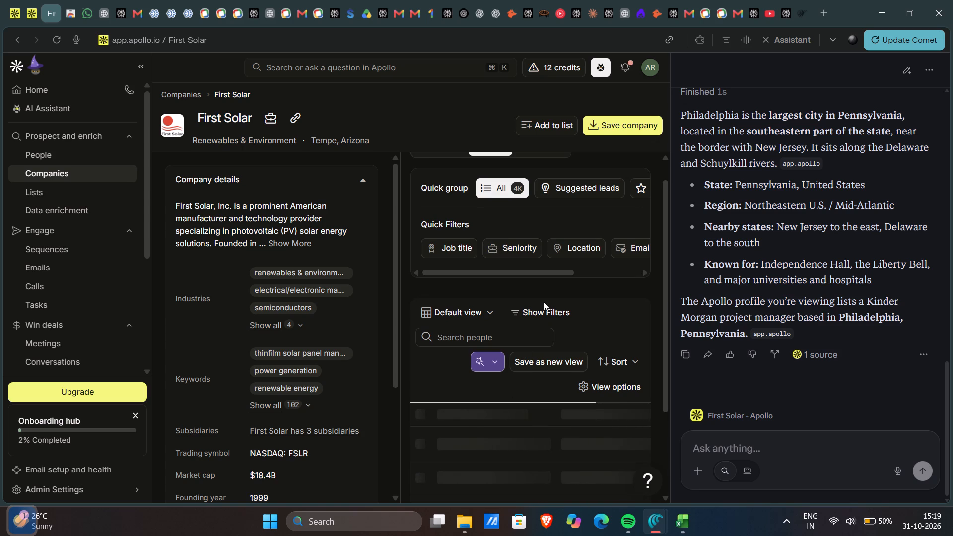
key(backslash)
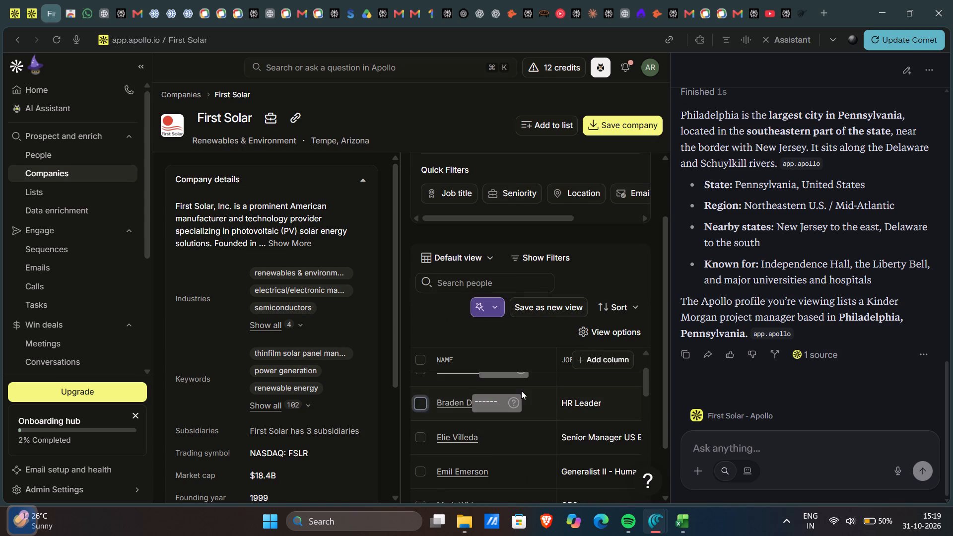
scroll(521, 391, up, 2)
scroll(521, 391, down, 2)
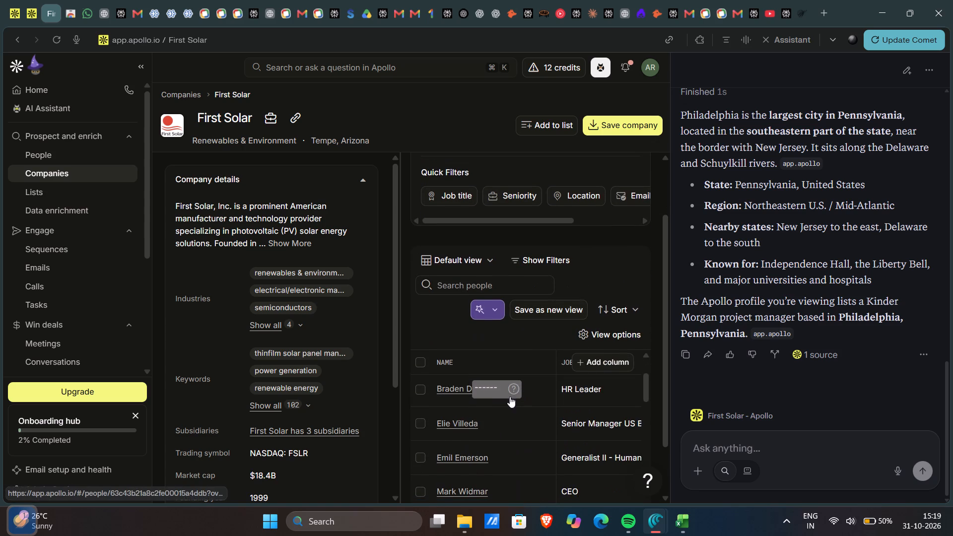
click(463, 430)
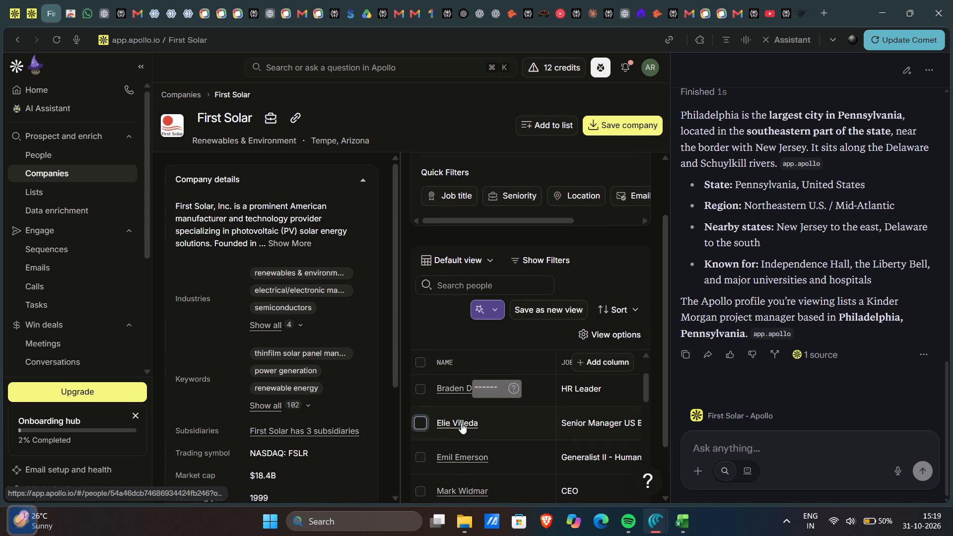
click(463, 417)
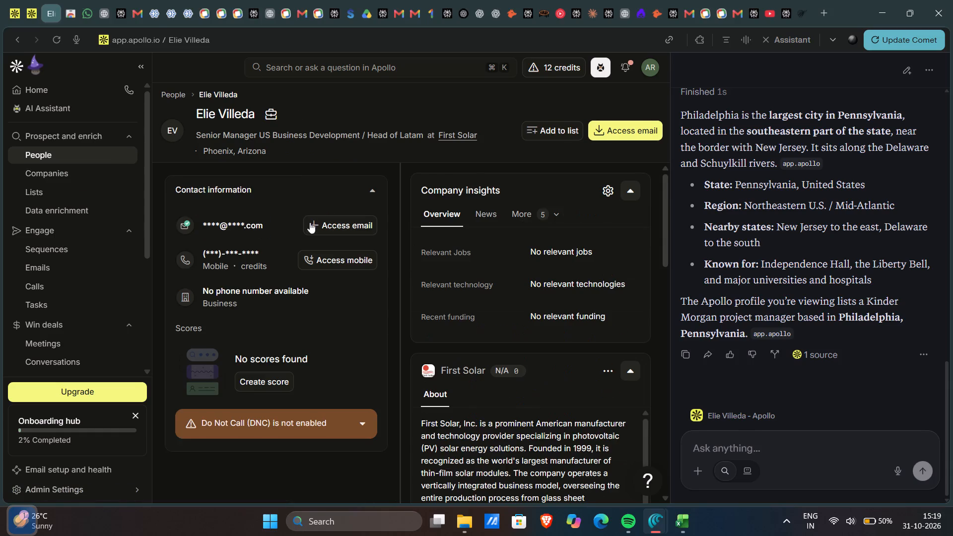
click(317, 226)
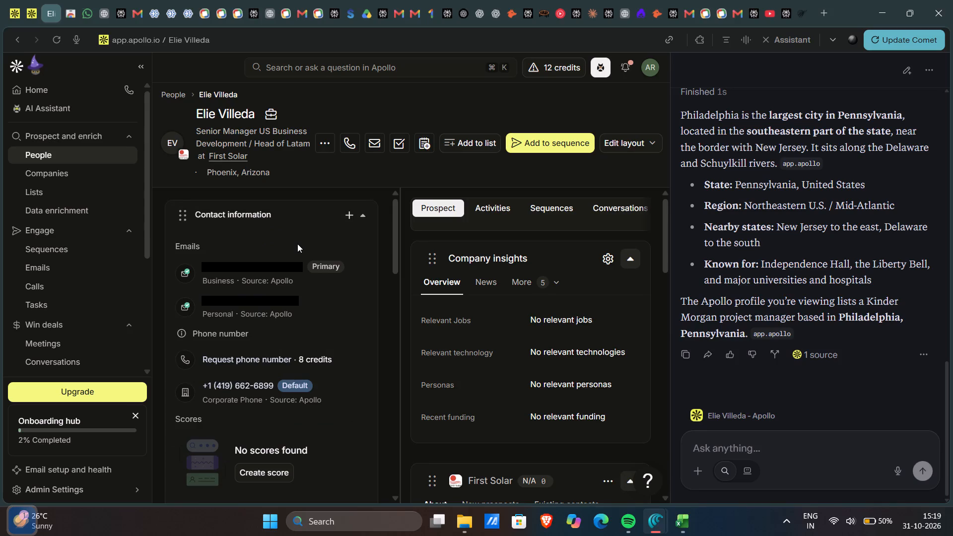
Copy the business email from the open Apollo profile and paste it into cell H36 of the First Solar row in Excel.
click(289, 273)
click(619, 505)
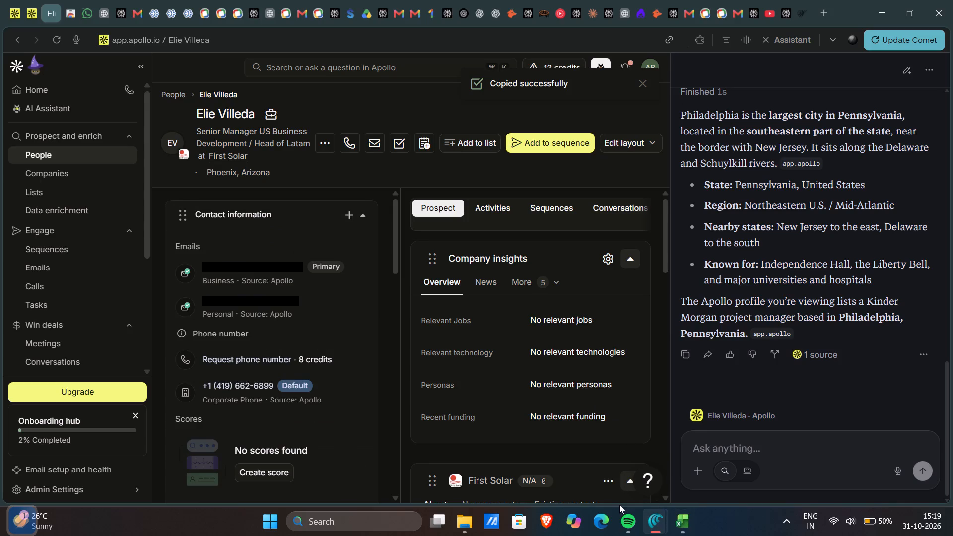
click(683, 530)
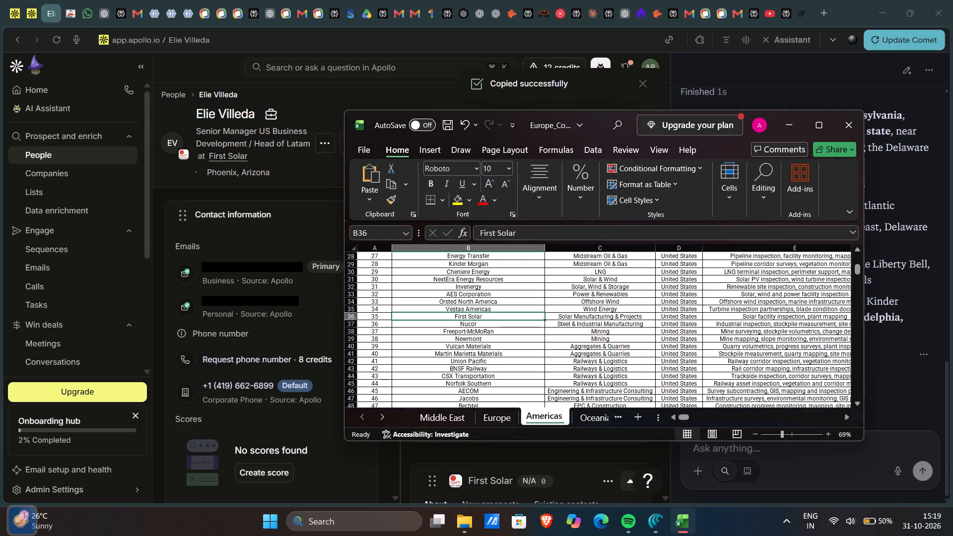
click(715, 315)
scroll(715, 315, left, 2)
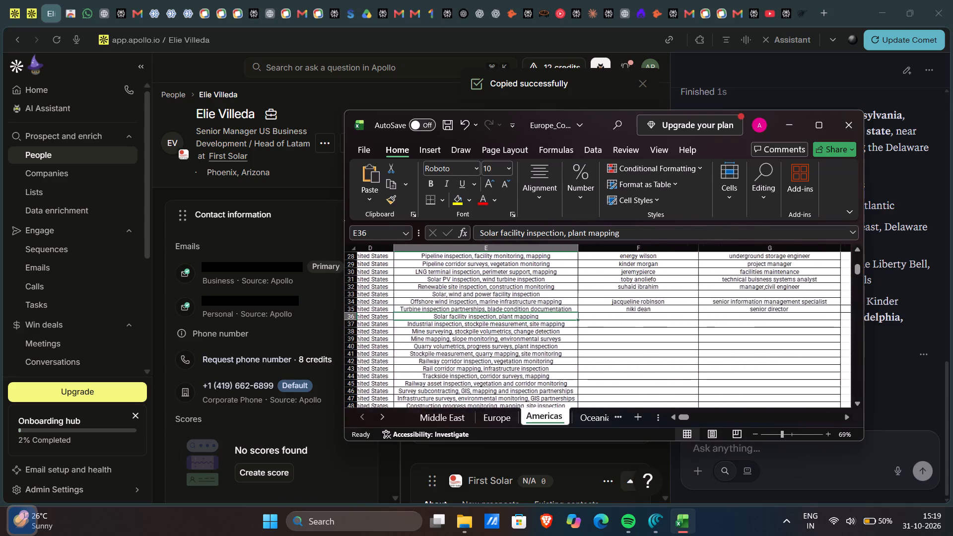
scroll(715, 315, left, 2)
click(699, 323)
scroll(699, 323, right, 3)
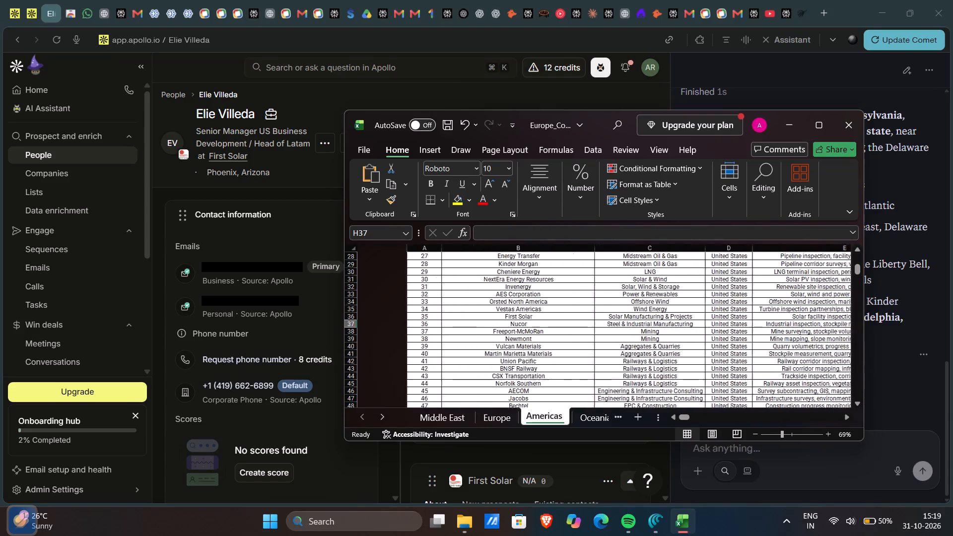
scroll(699, 323, left, 1)
scroll(699, 323, down, 1)
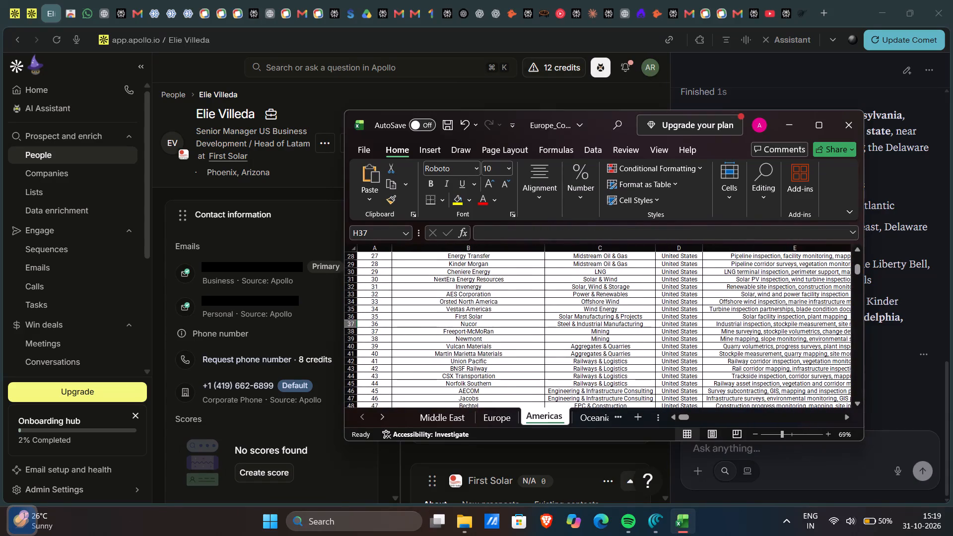
click(502, 319)
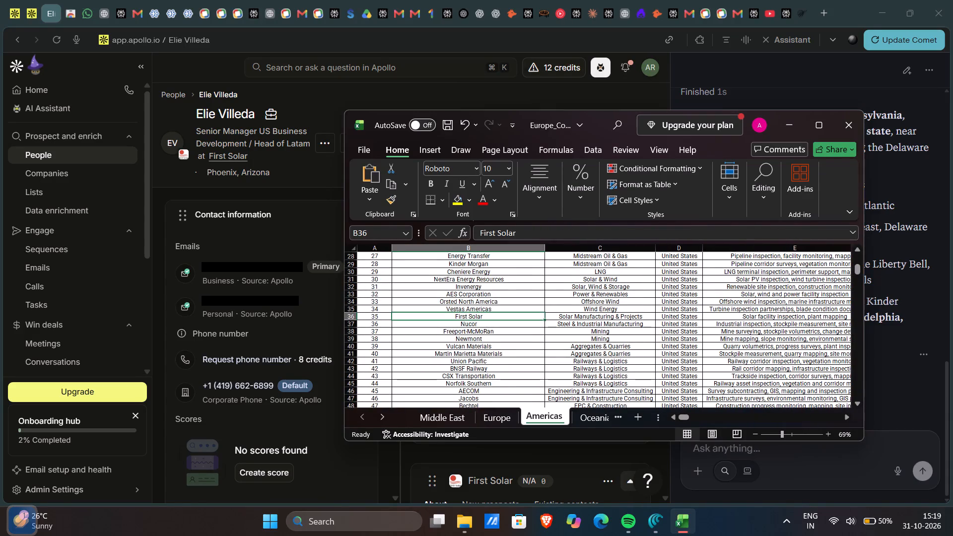
click(727, 319)
scroll(727, 319, left, 3)
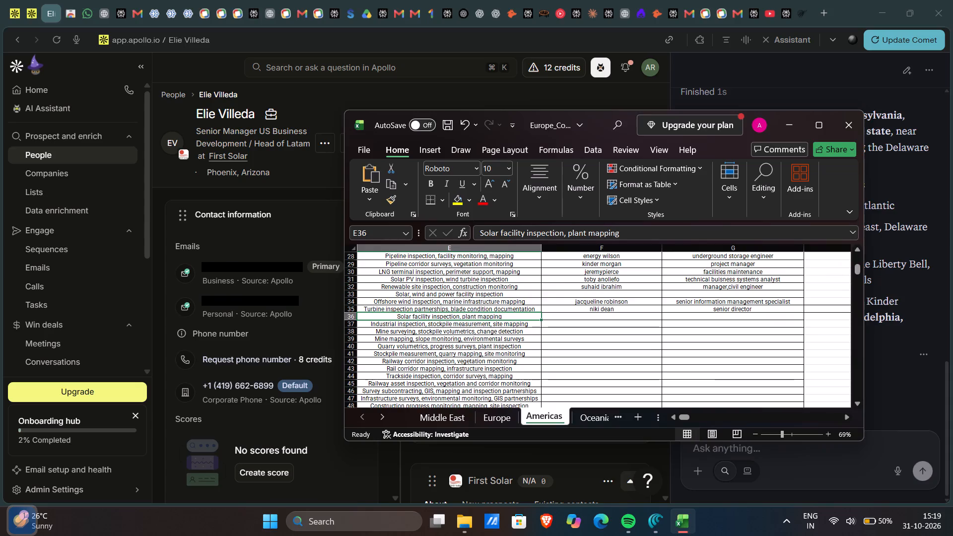
click(818, 319)
key(ctrl+v)
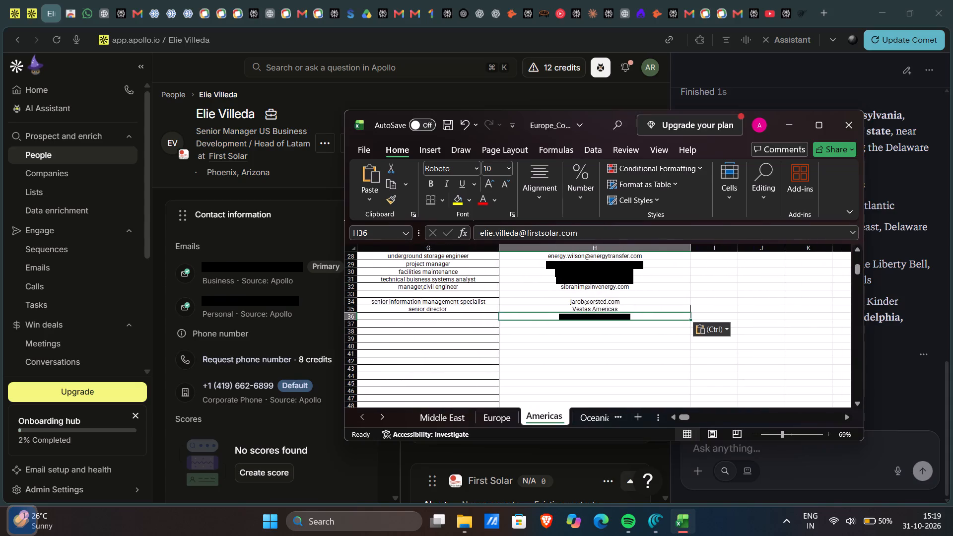
Enter the job title "senior manager us buisness development" in cell G36 of the First Solar row.
scroll(534, 323, up, 2)
scroll(534, 323, down, 1)
scroll(534, 323, up, 1)
scroll(534, 323, right, 1)
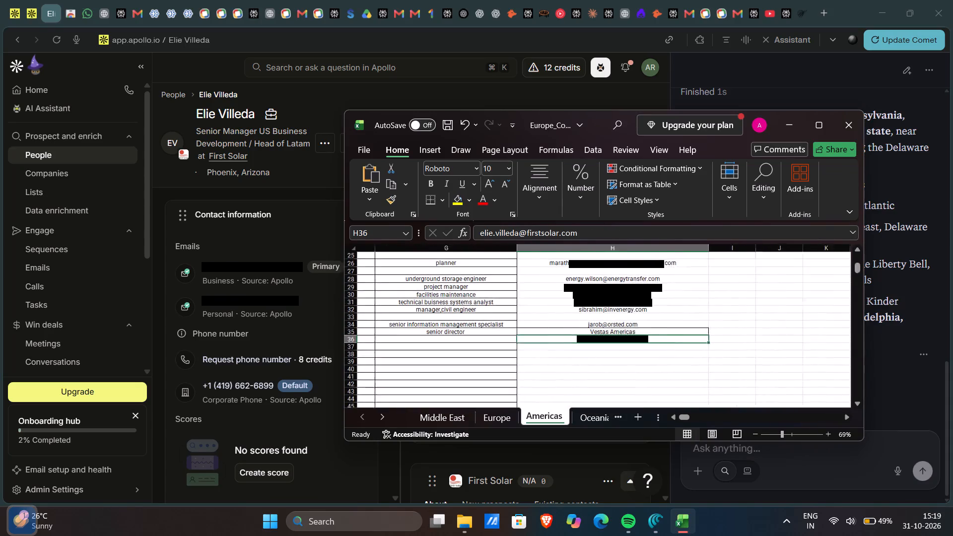
click(462, 338)
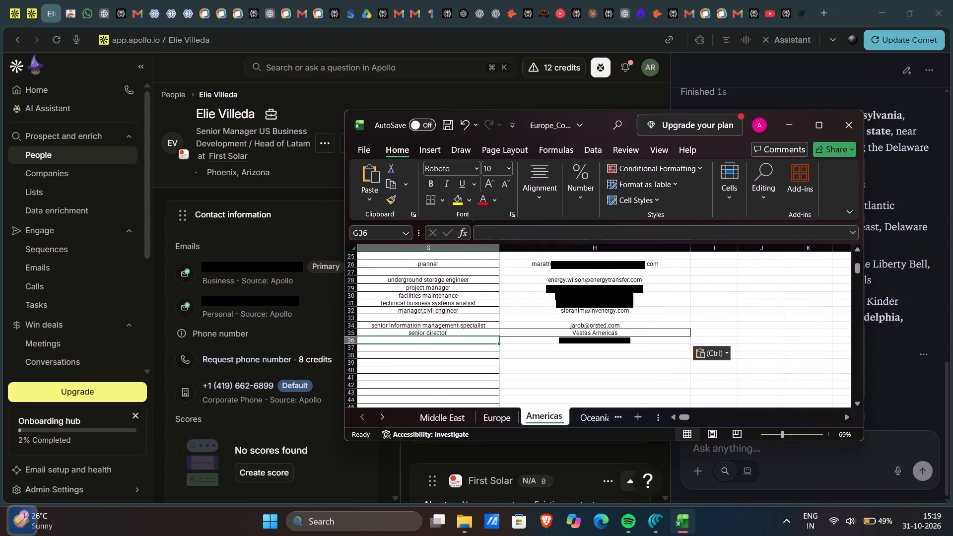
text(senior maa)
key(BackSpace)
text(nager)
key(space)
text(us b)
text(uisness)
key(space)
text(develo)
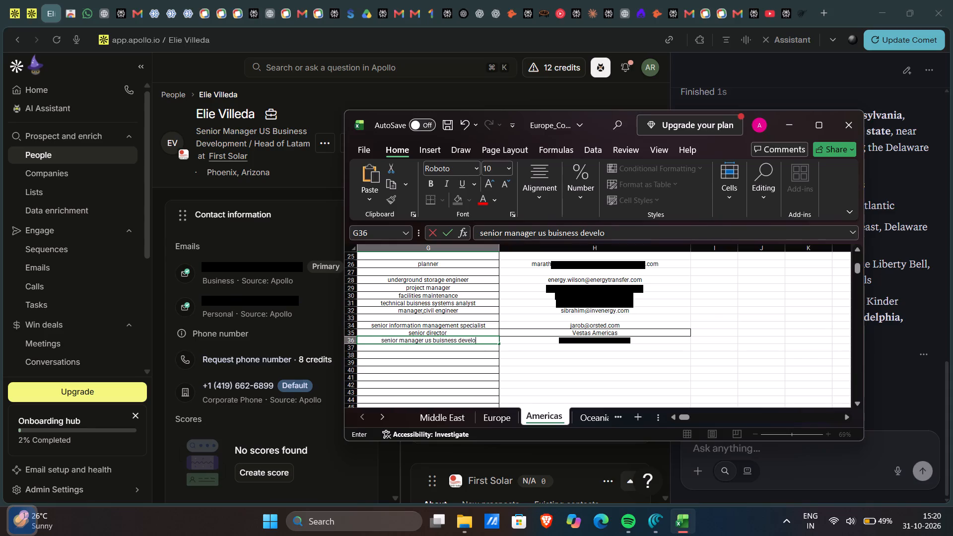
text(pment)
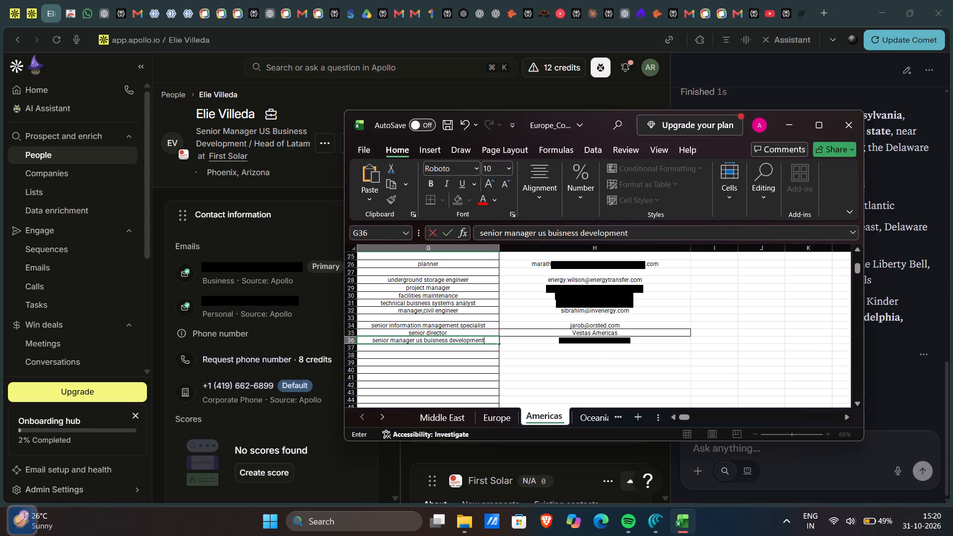
Enter the name of the contact from the open Apollo profile in cell F36 of the First Solar row.
scroll(485, 366, right, 2)
click(440, 344)
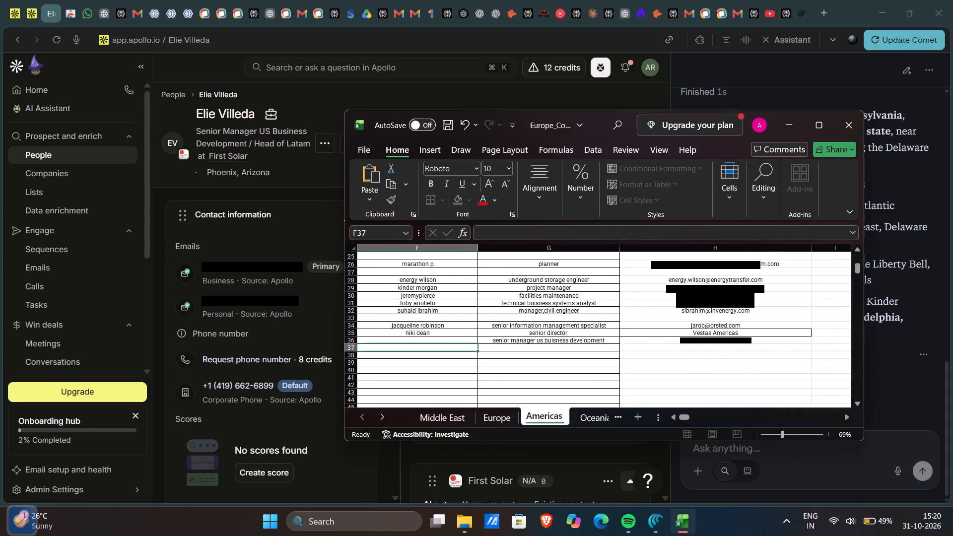
click(440, 344)
click(443, 342)
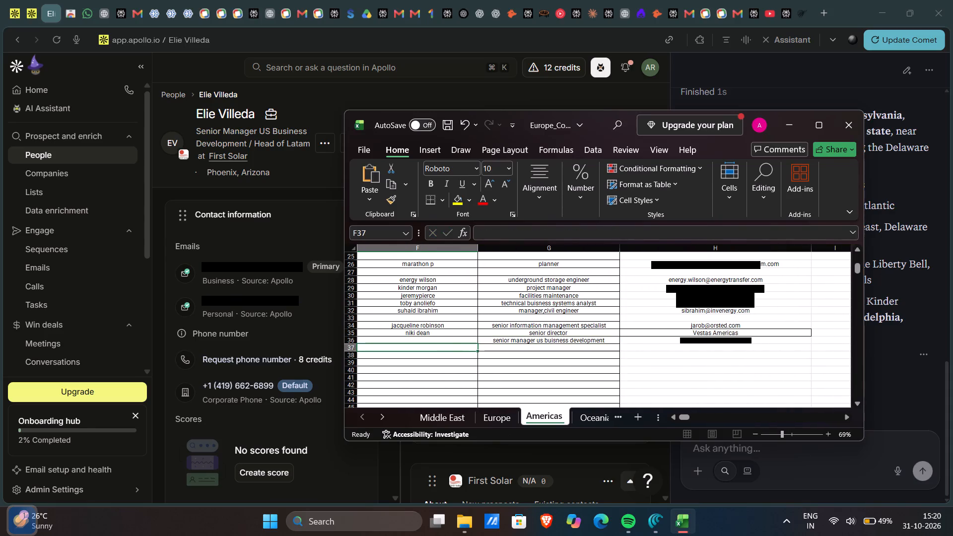
click(444, 338)
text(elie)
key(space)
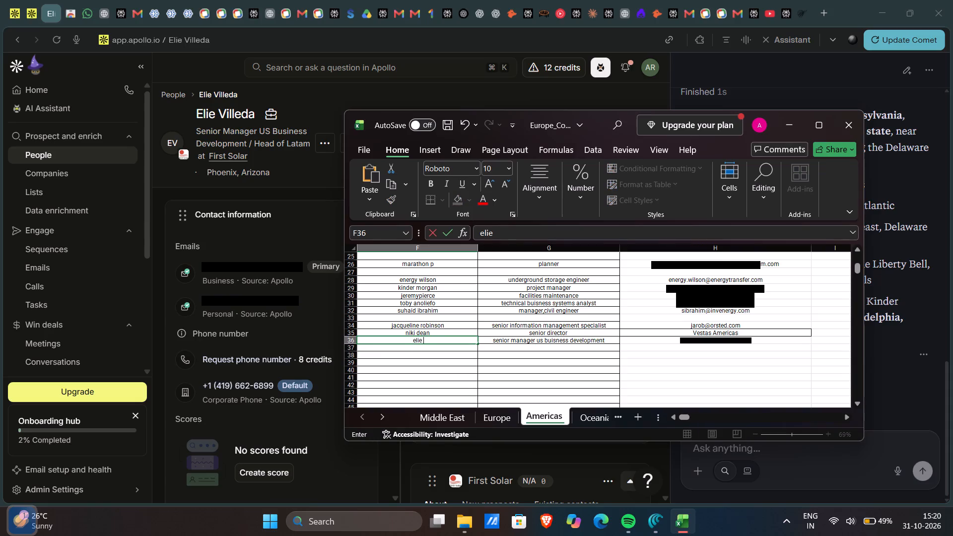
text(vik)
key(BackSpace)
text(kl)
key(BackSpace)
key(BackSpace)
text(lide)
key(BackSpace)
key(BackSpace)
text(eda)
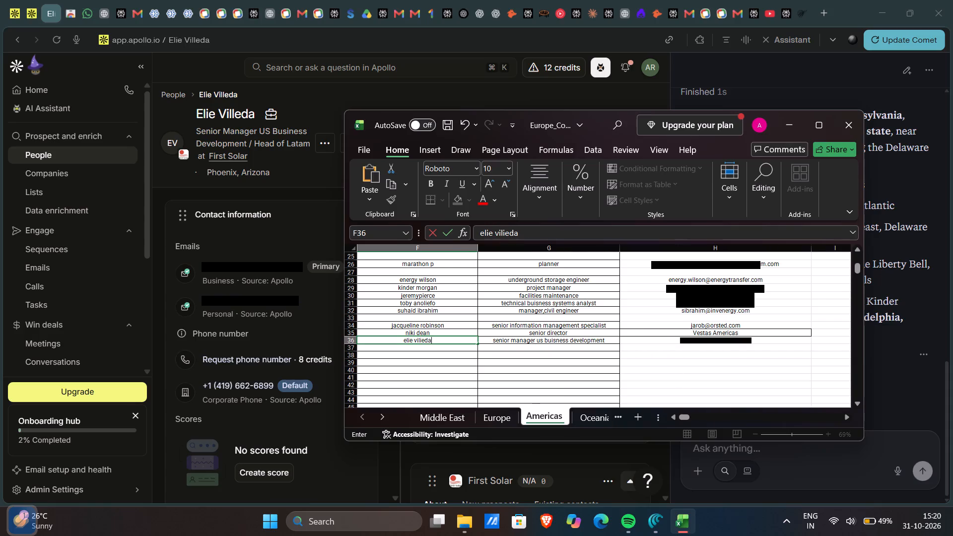
Copy the company name Nucor from cell B37, then switch to Apollo in Comet and search for it.
scroll(469, 355, right, 3)
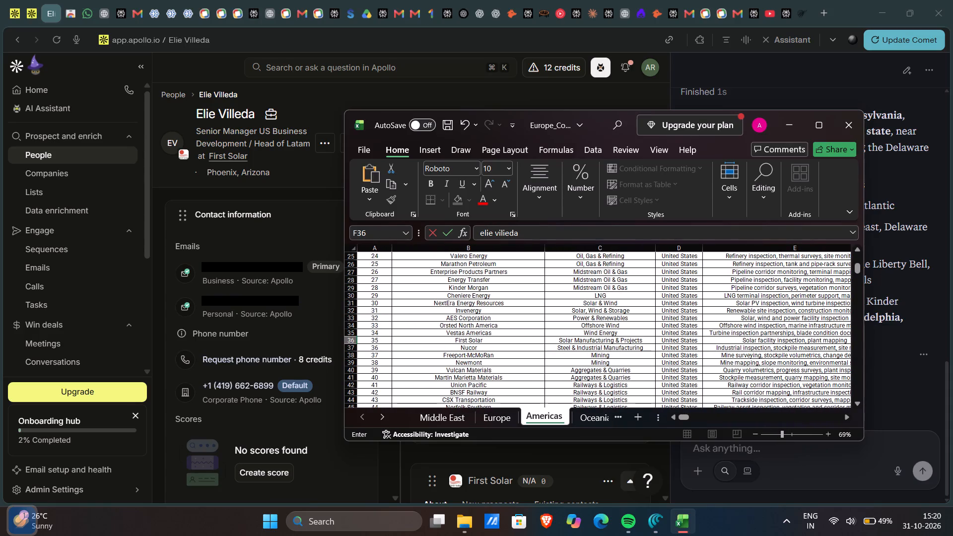
click(487, 350)
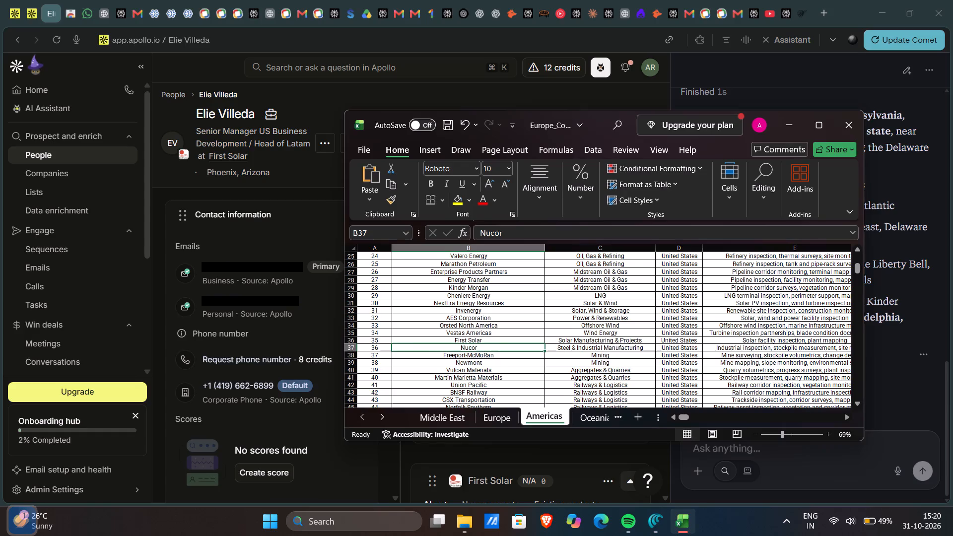
key(ctrl+c)
click(340, 85)
click(323, 76)
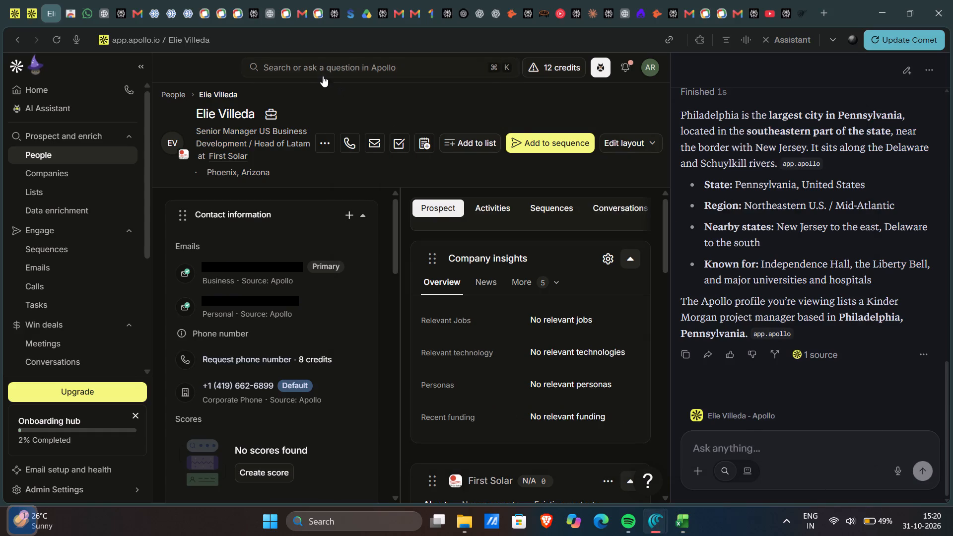
key(ctrl+v)
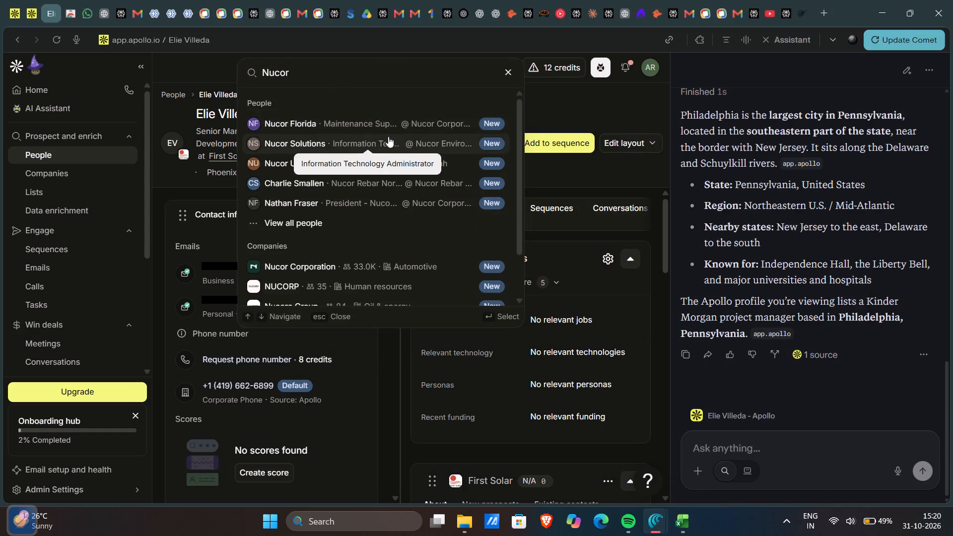
Open the profile of Nucor Corporation's Maintenance Supervisor from the people results and access their email.
click(363, 129)
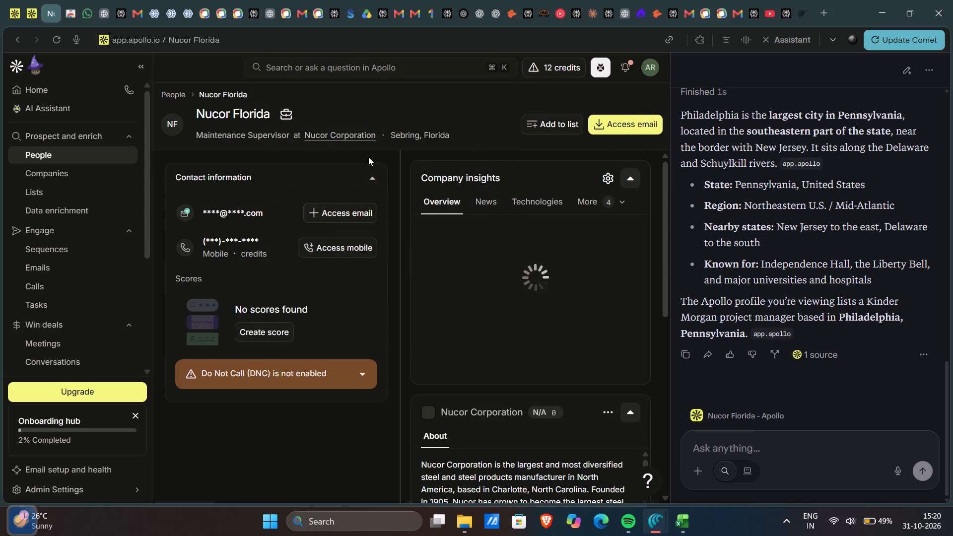
scroll(368, 157, up, 1)
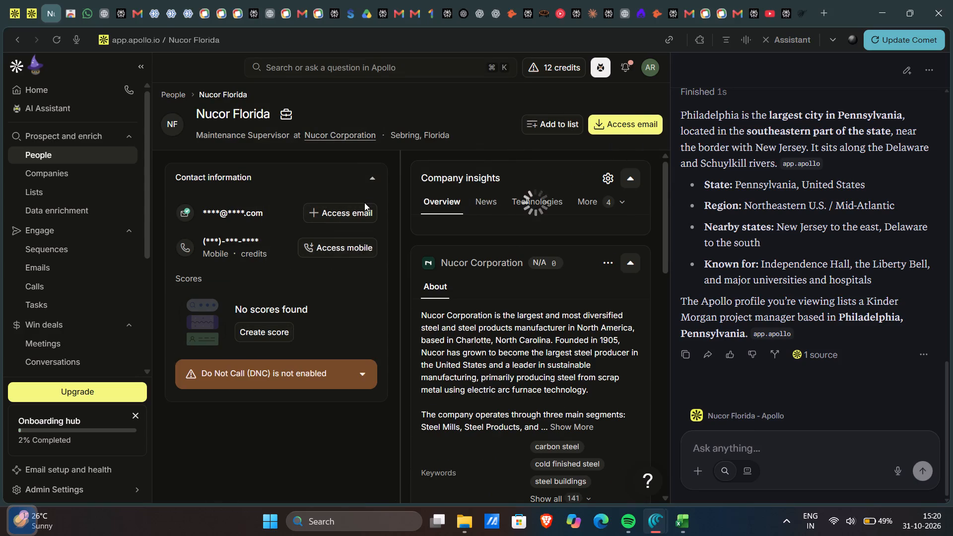
click(356, 214)
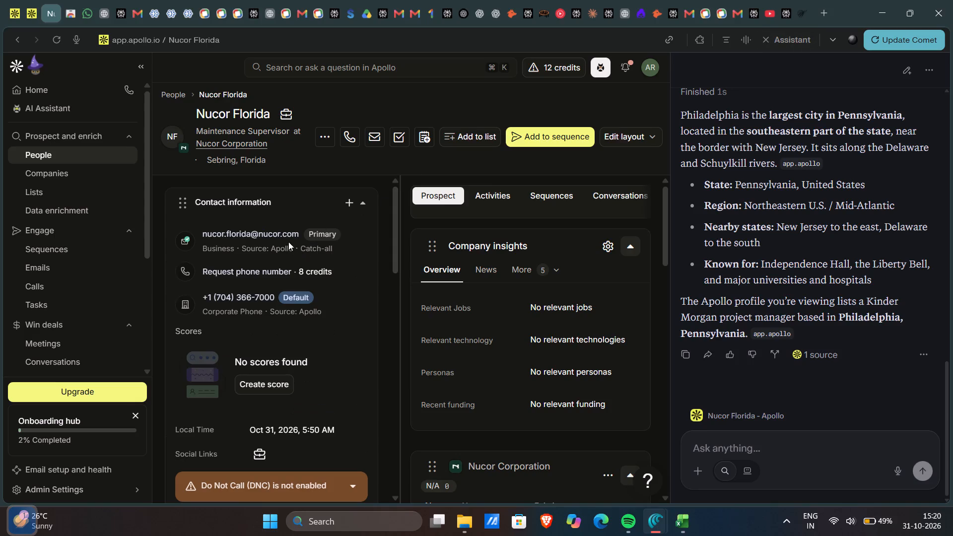
Copy the Maintenance Supervisor's business email and paste it into cell H37 of the Nucor row in Excel.
click(288, 236)
click(688, 528)
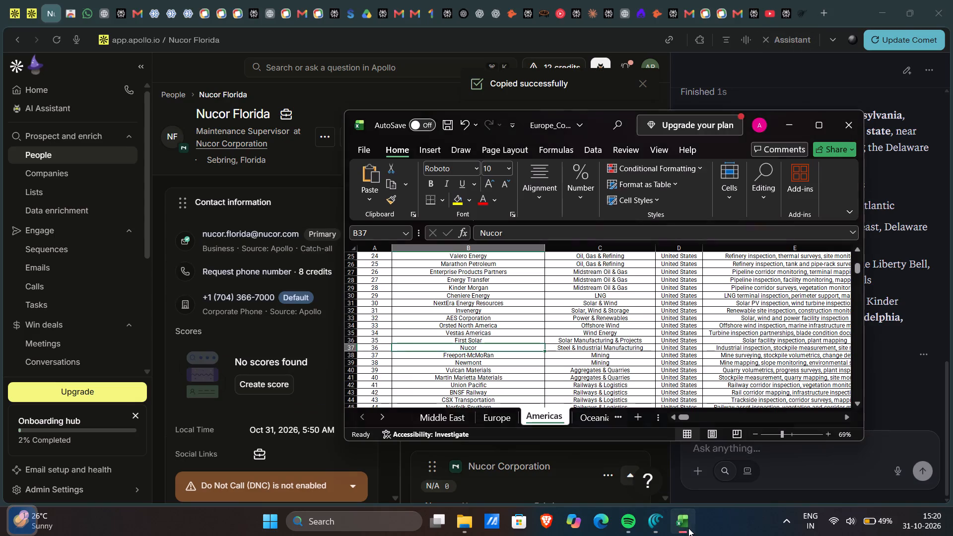
click(692, 347)
click(717, 344)
scroll(717, 344, left, 3)
scroll(717, 344, right, 1)
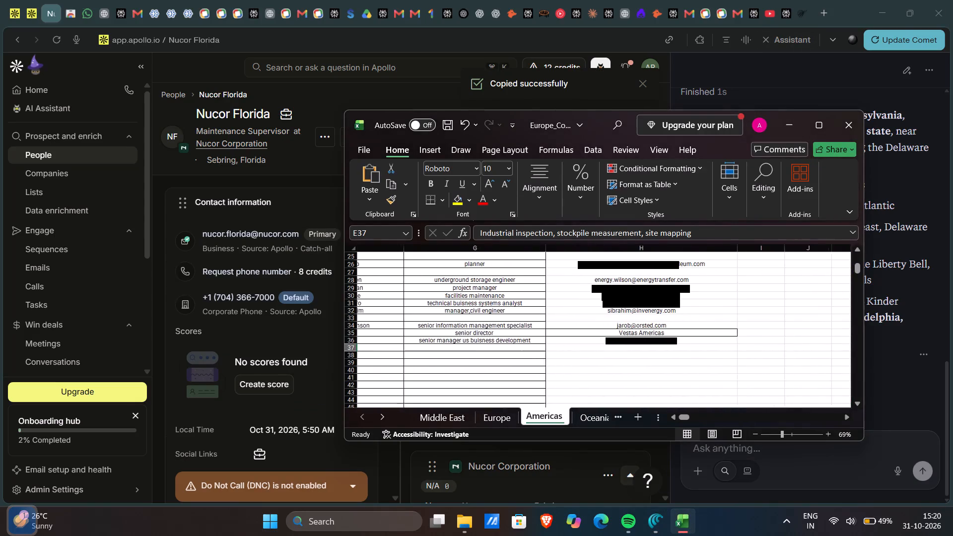
scroll(717, 344, right, 1)
click(645, 351)
click(638, 347)
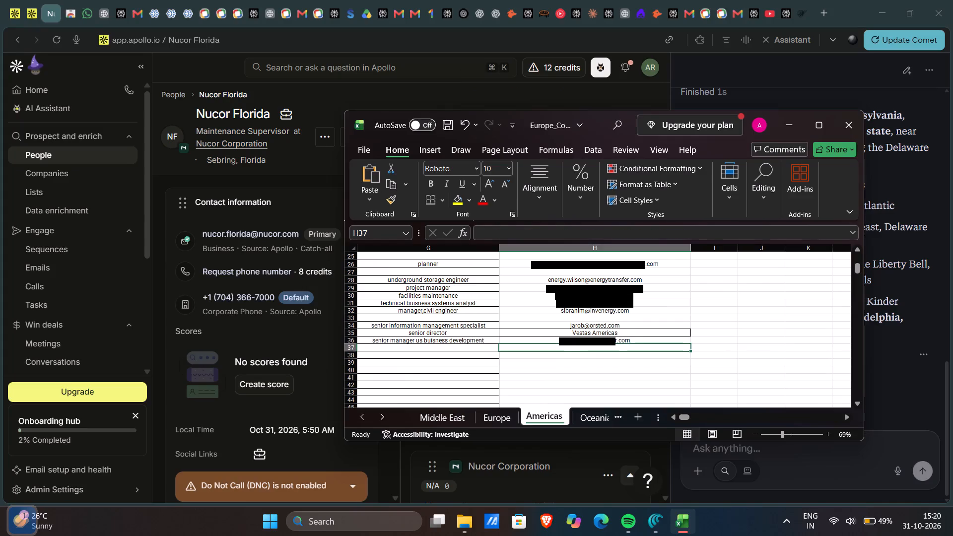
key(ctrl+v)
Enter the job title "maintence supervisor" in cell G37 of the Nucor row.
click(456, 351)
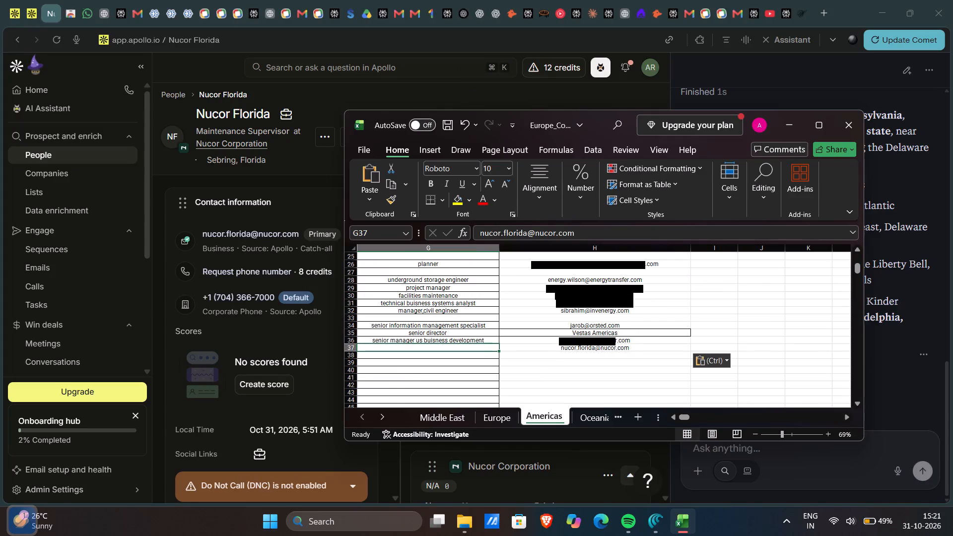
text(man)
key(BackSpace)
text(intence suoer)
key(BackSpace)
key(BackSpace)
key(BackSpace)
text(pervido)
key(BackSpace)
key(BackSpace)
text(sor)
Enter the name of the contact from the open Apollo profile in cell F37 of the Nucor row.
scroll(503, 391, right, 2)
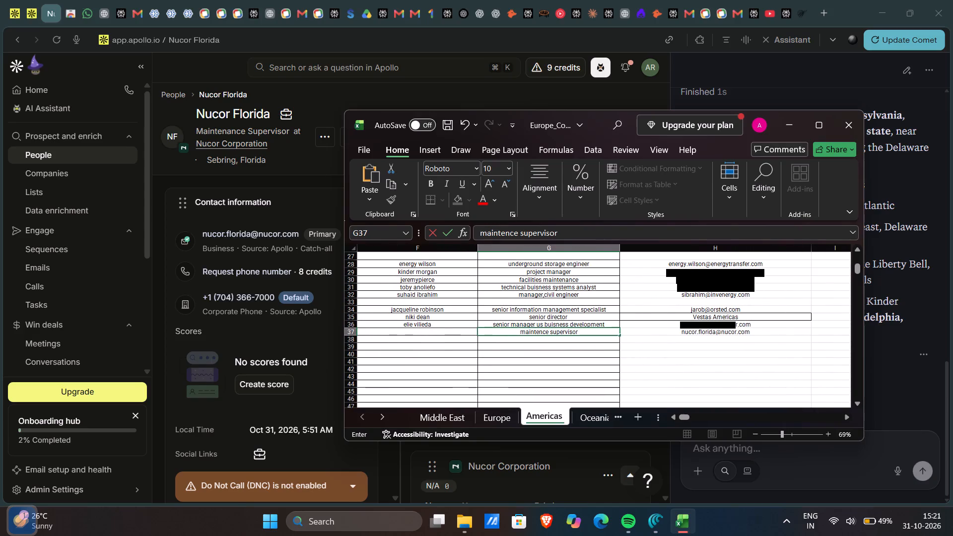
click(453, 333)
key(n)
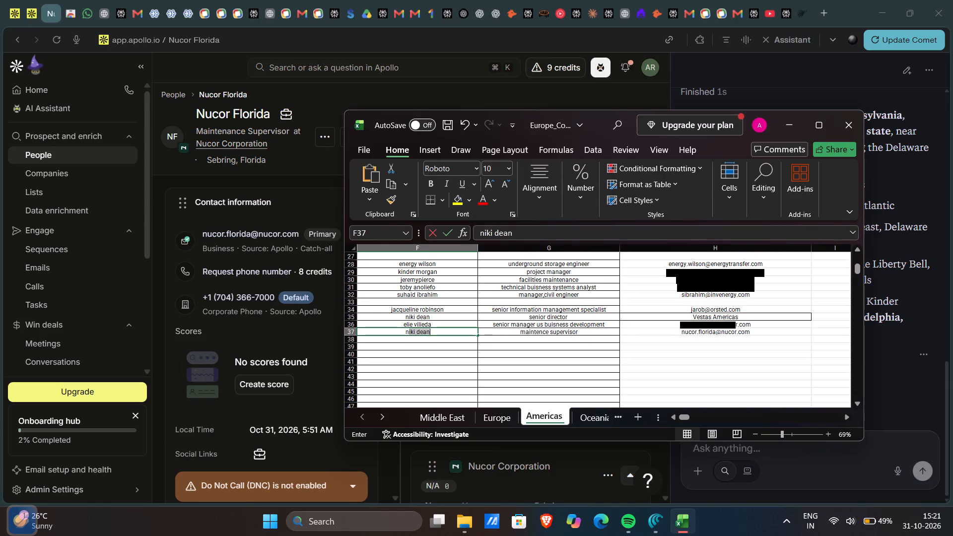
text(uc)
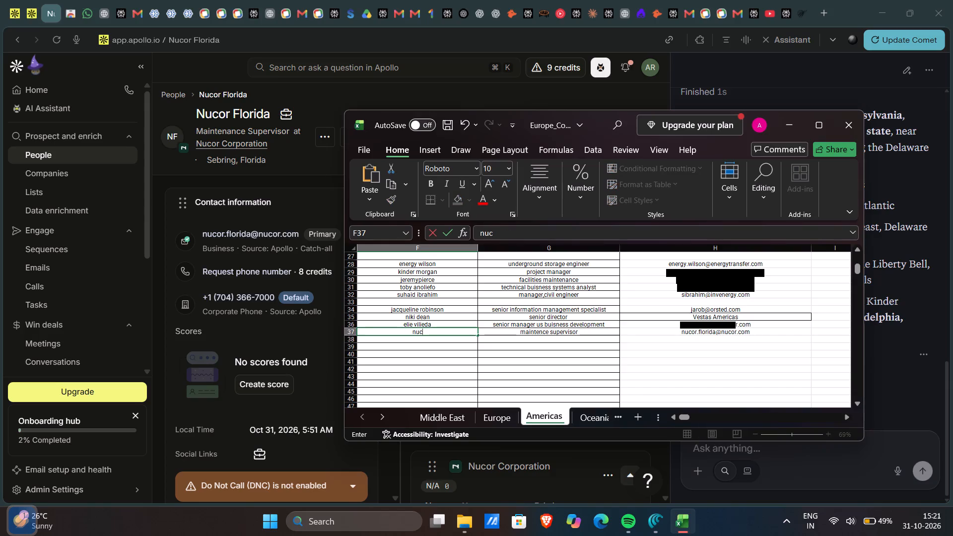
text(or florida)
scroll(453, 333, up, 3)
scroll(532, 437, up, 1)
scroll(501, 349, down, 2)
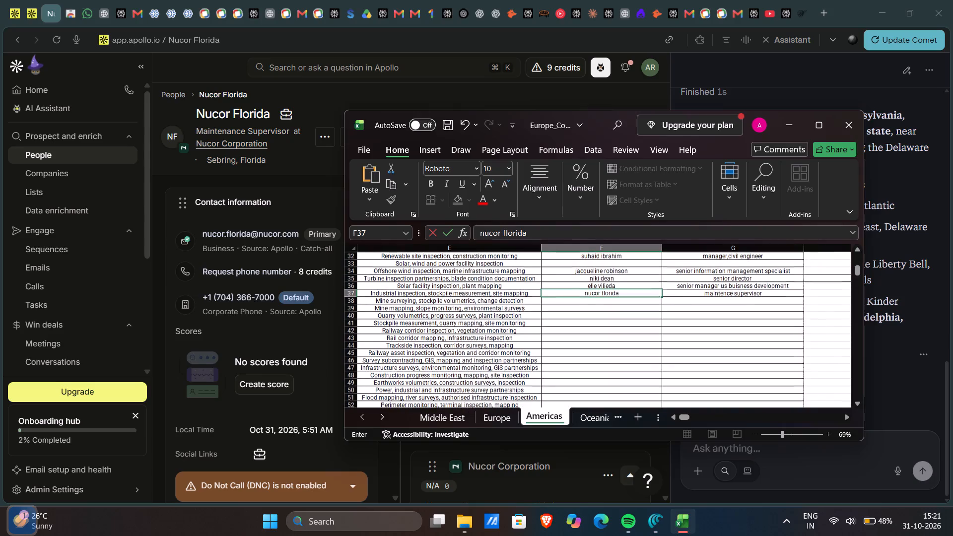
click(687, 304)
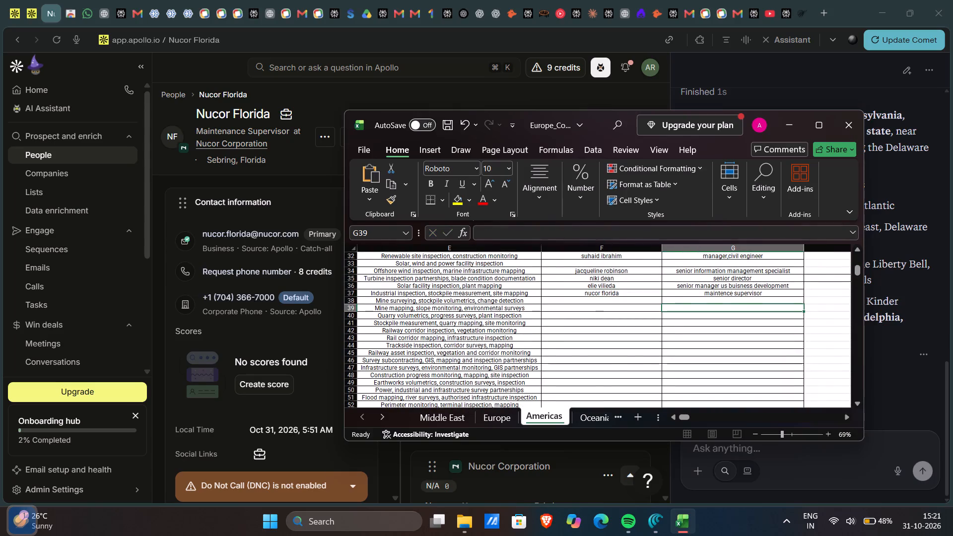
Copy the company name Freeport-McMoRan from cell B38, search for it in Apollo and open the matching company page.
scroll(551, 313, left, 2)
scroll(551, 313, right, 3)
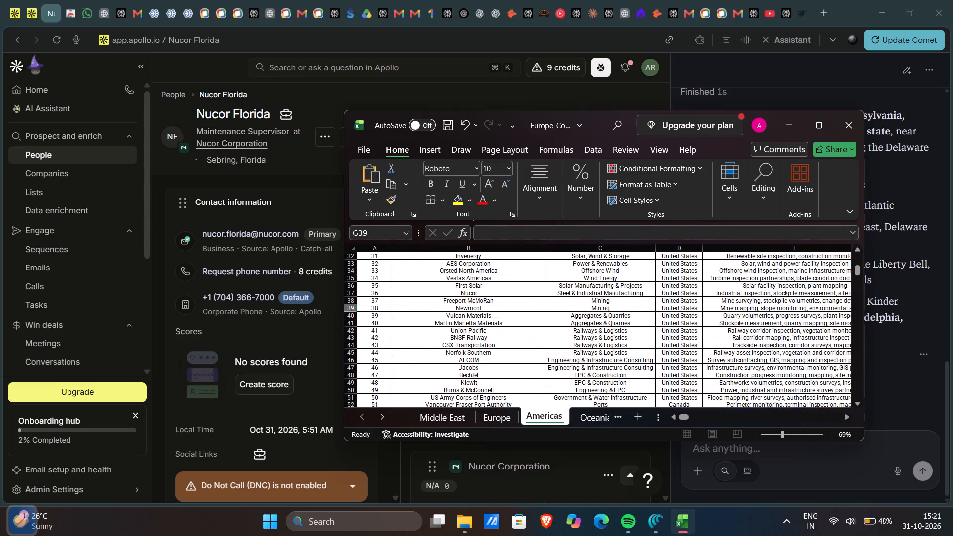
click(481, 299)
key(ctrl+c)
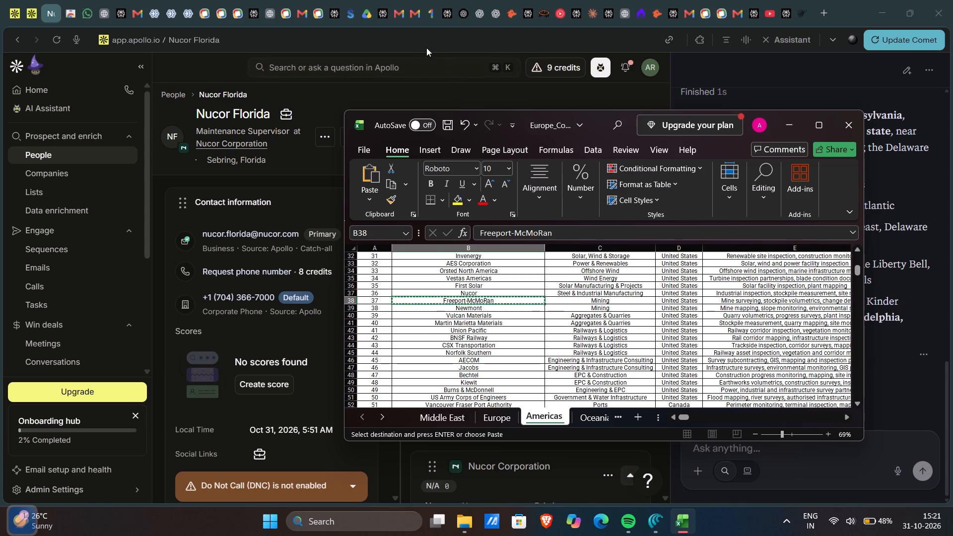
click(421, 59)
key(ctrl+v)
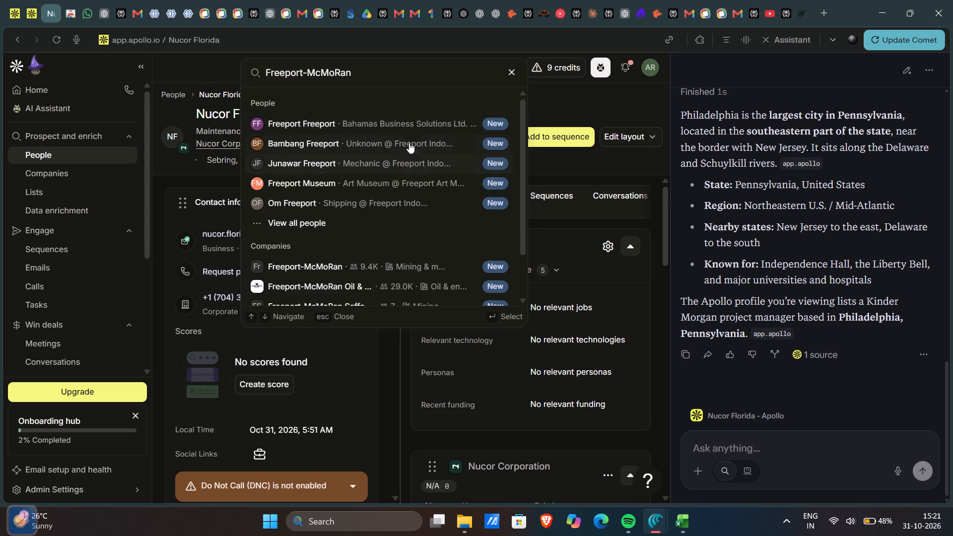
click(334, 264)
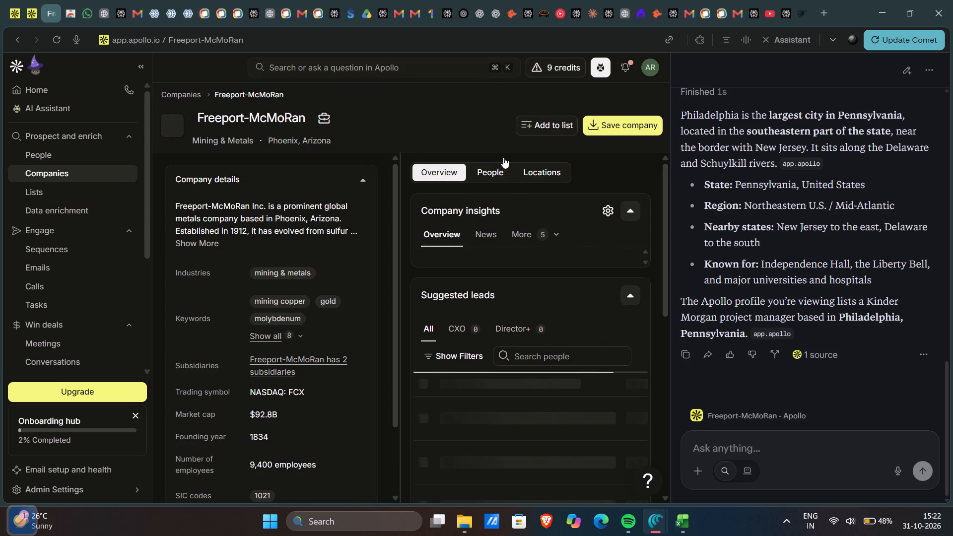
Close the assistant pane and open the profile of the Director - Project Development from Freeport-McMoRan's people list.
click(493, 162)
click(493, 166)
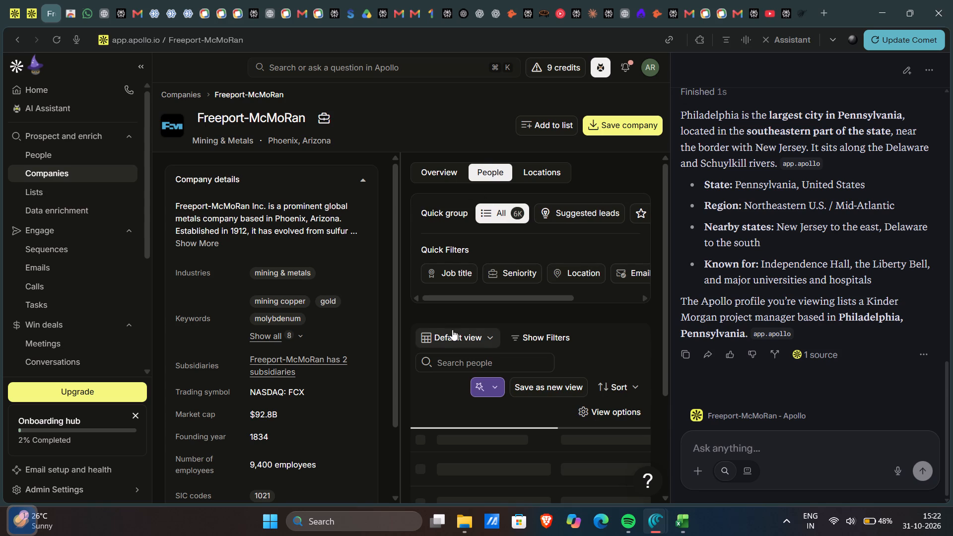
scroll(565, 402, down, 1)
click(799, 48)
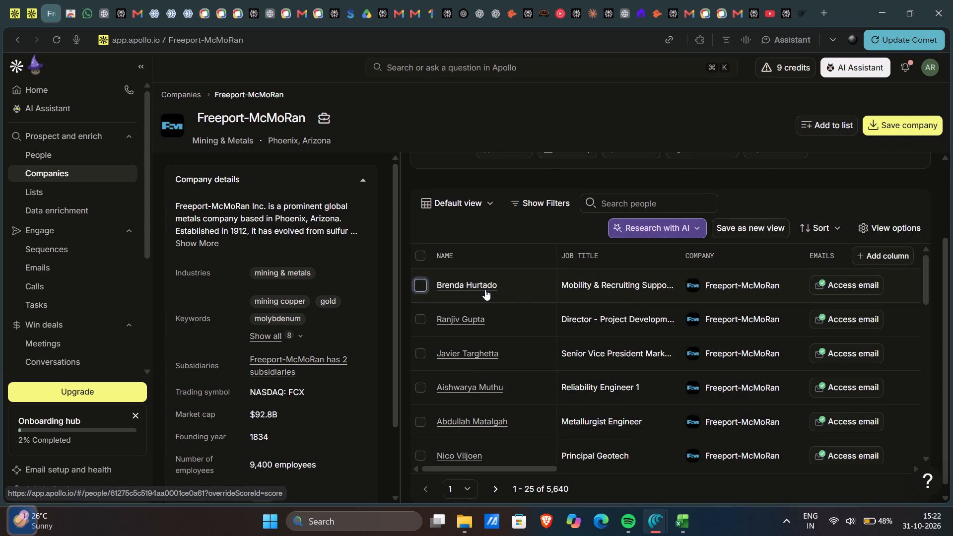
click(457, 323)
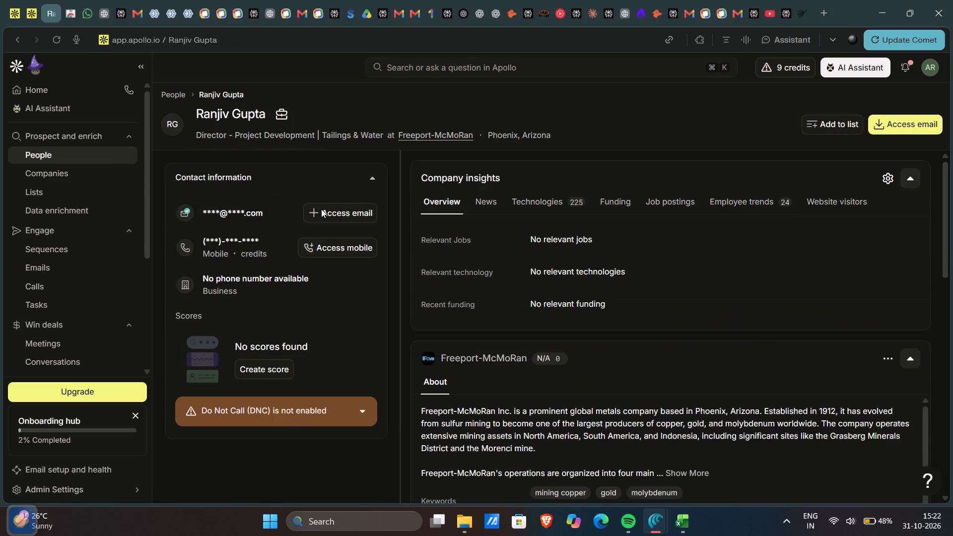
Access the email of Freeport-McMoRan's Director - Project Development and copy it.
click(330, 212)
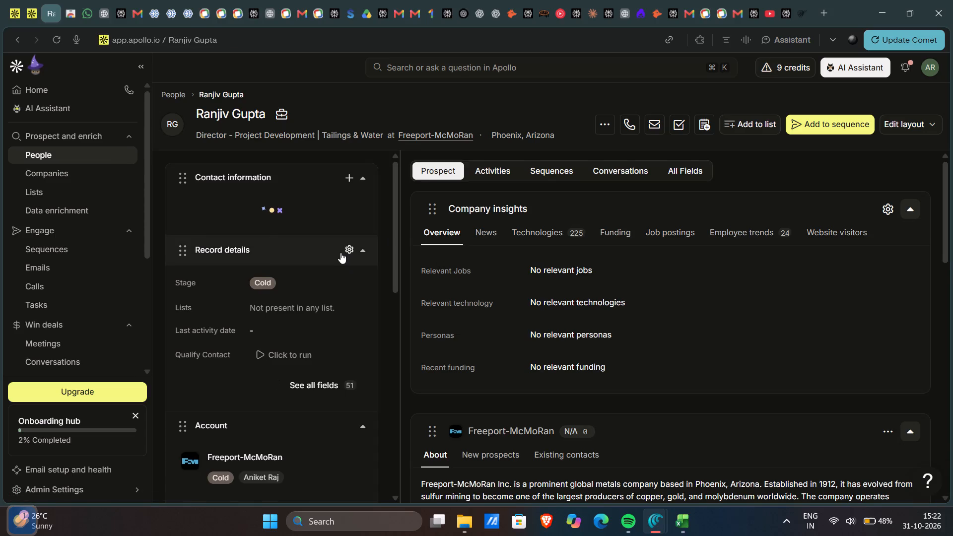
click(289, 233)
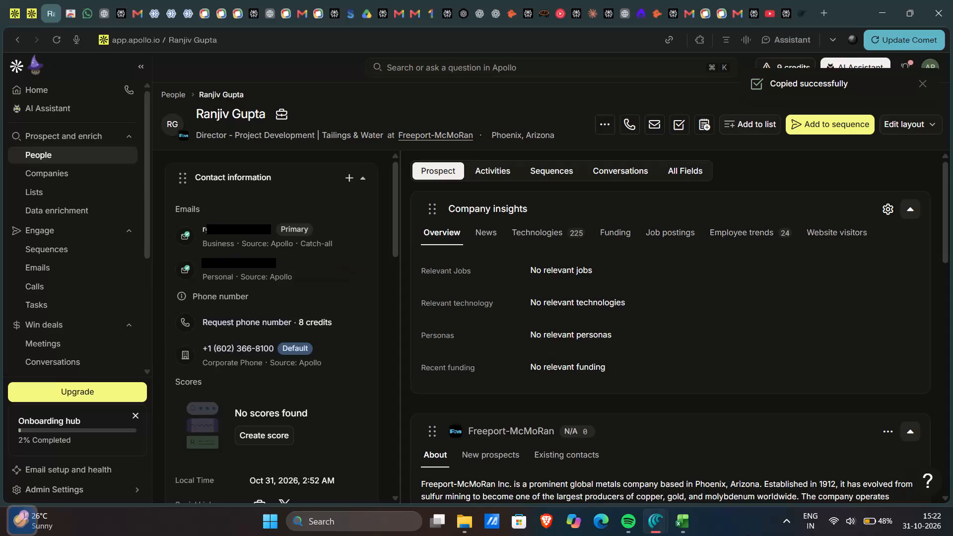
Switch to the Excel workbook and paste the copied contact email into cell H38 of the Freeport-McMoRan row.
click(697, 532)
click(678, 501)
click(681, 516)
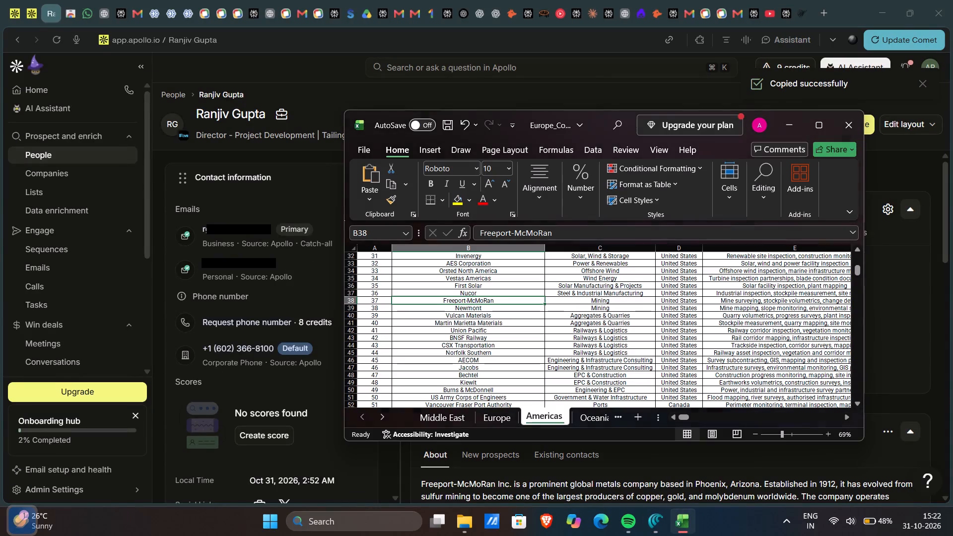
click(719, 300)
scroll(719, 300, left, 3)
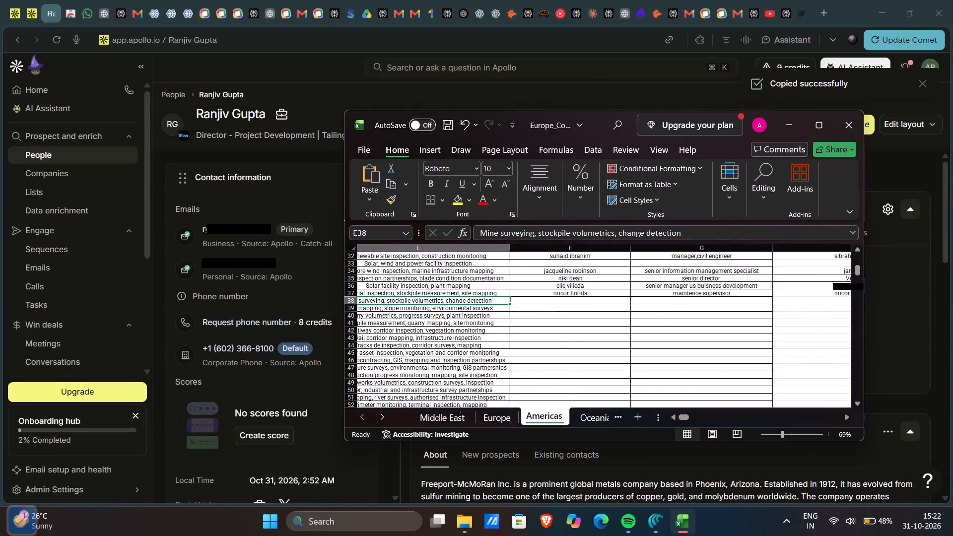
scroll(719, 300, right, 1)
click(719, 300)
key(ctrl+v)
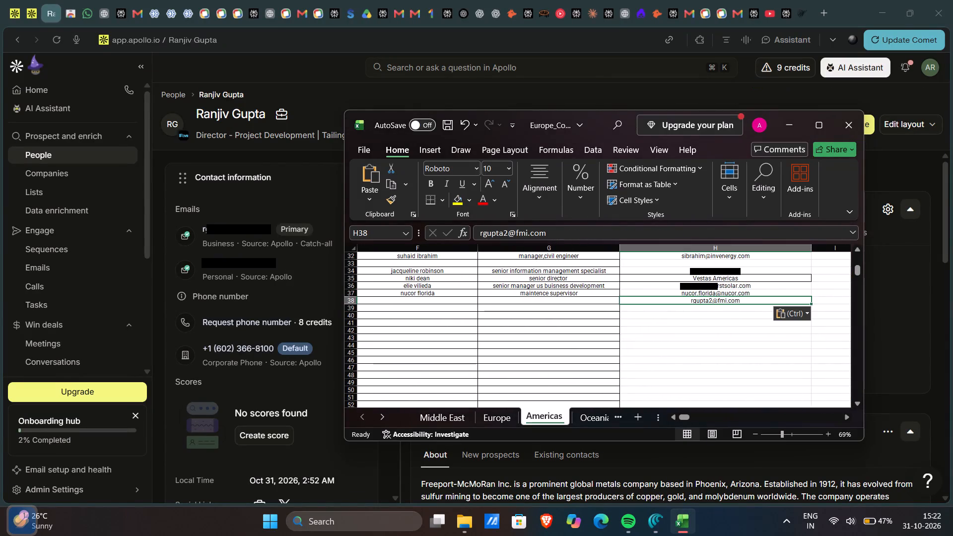
Enter the job title "director" in cell G38 of the Freeport-McMoRan row.
click(595, 304)
click(596, 299)
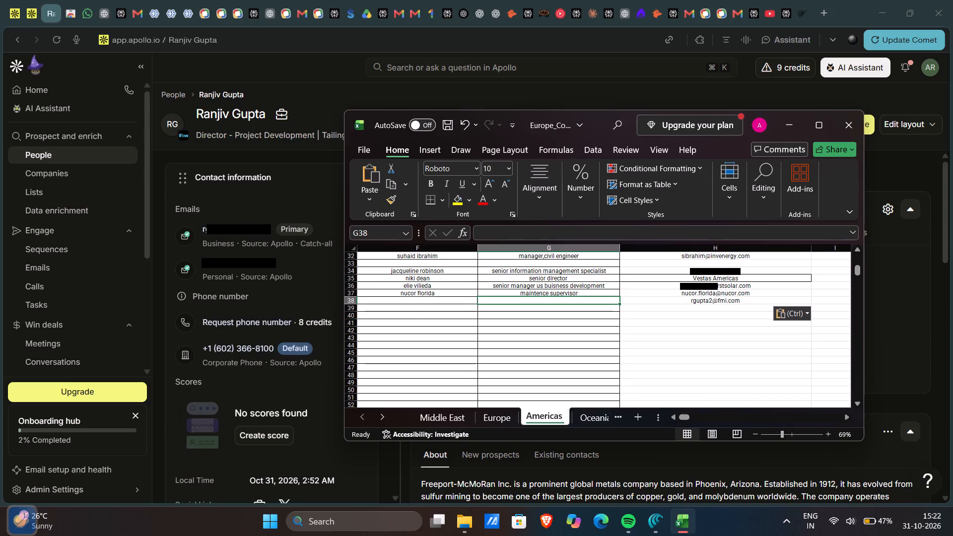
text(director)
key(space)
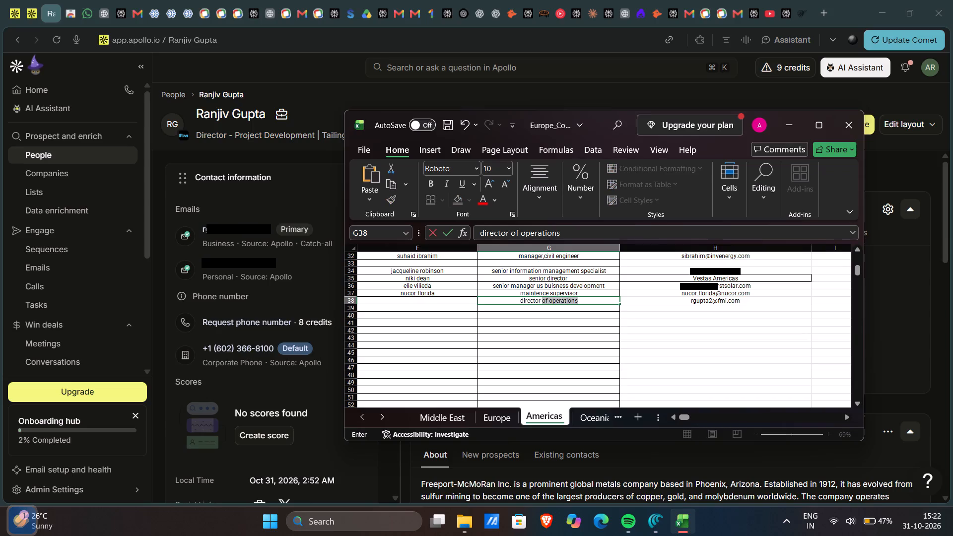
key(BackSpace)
Enter the name of the contact from the open Apollo profile in cell F38 of the Freeport-McMoRan row.
click(448, 301)
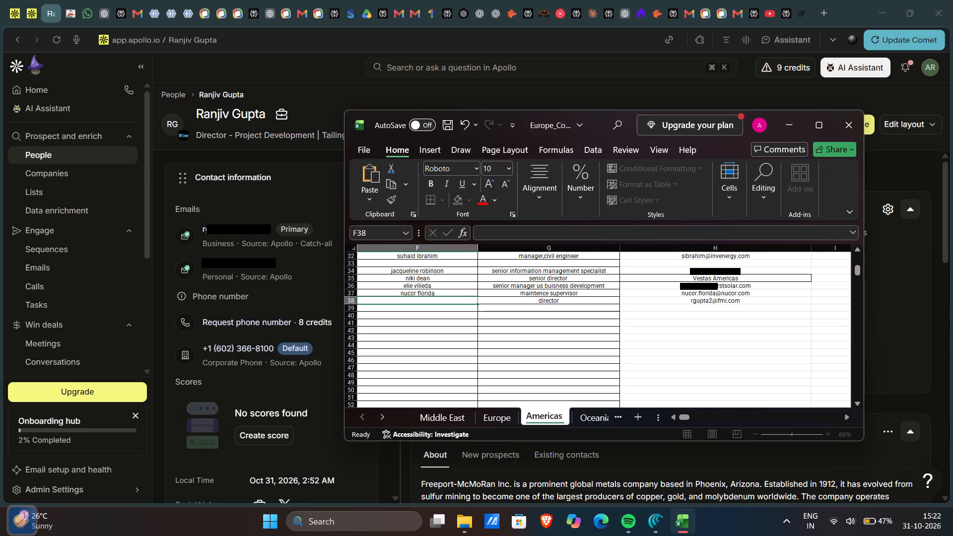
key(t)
key(BackSpace)
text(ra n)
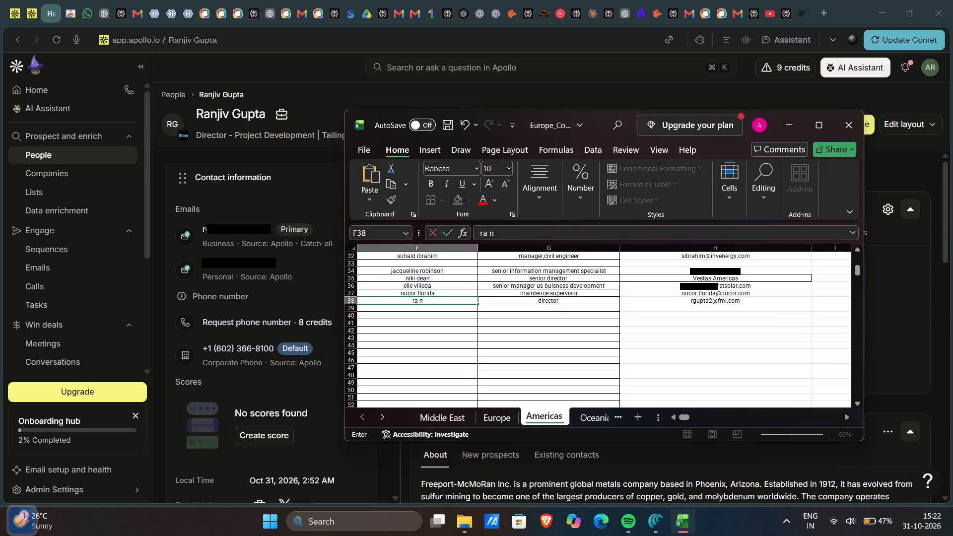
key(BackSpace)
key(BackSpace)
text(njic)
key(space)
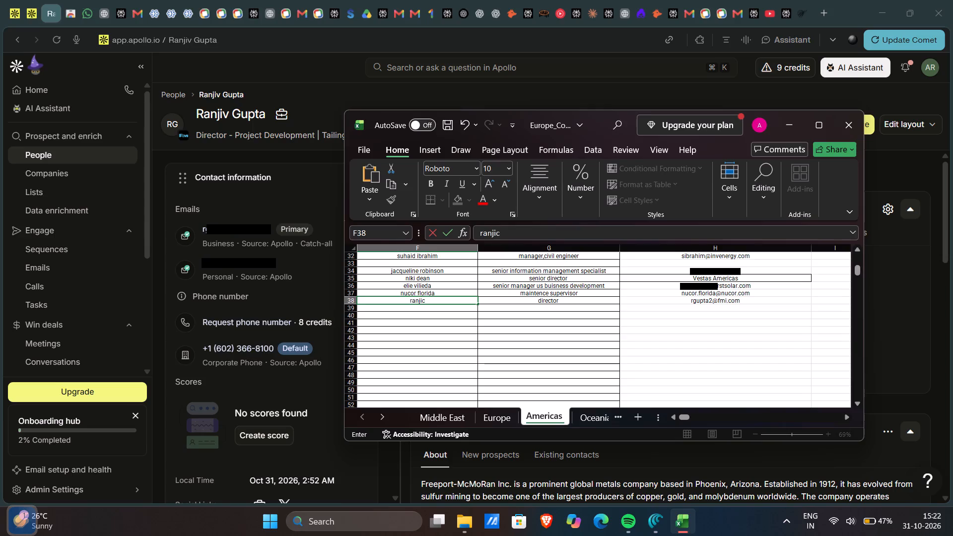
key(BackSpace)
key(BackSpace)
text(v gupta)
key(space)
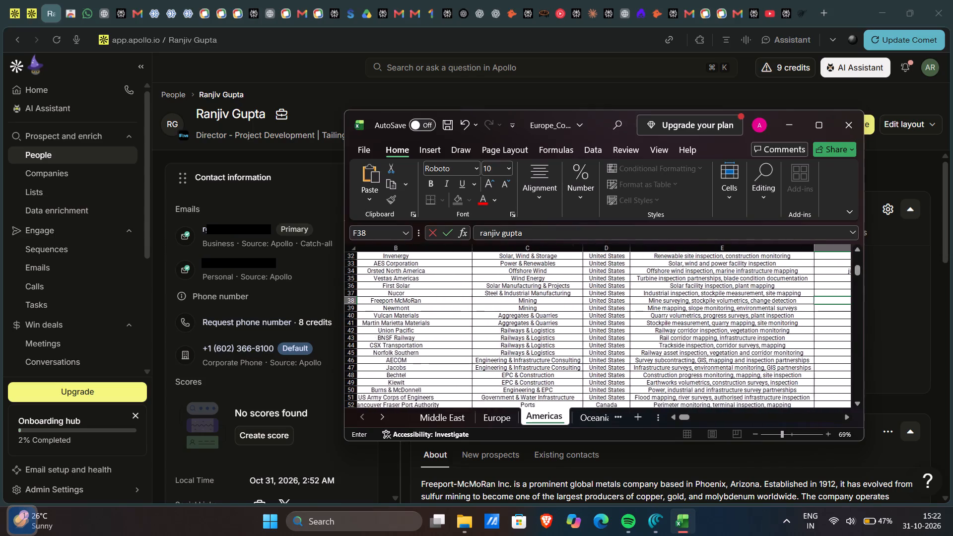
click(417, 308)
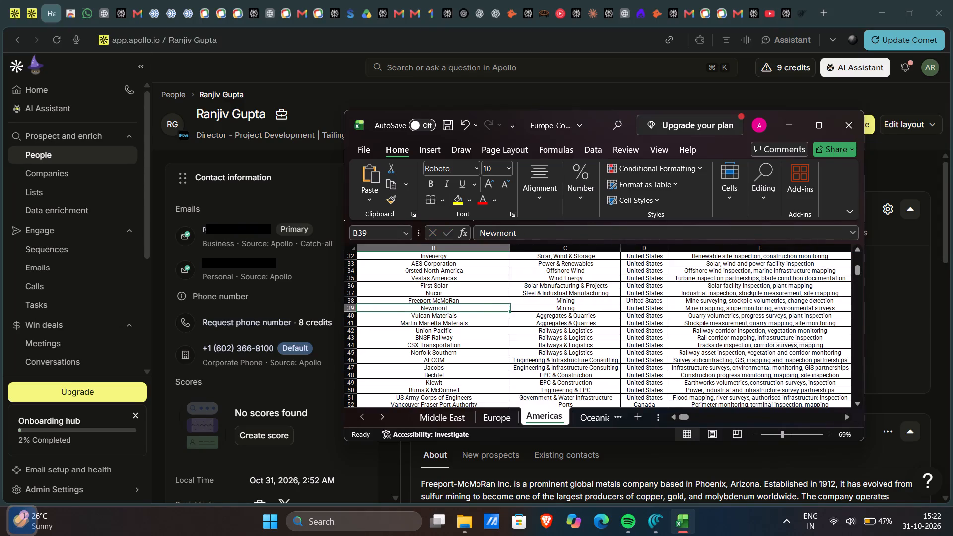
key(ctrl+c)
click(419, 70)
ctrl+click(419, 70)
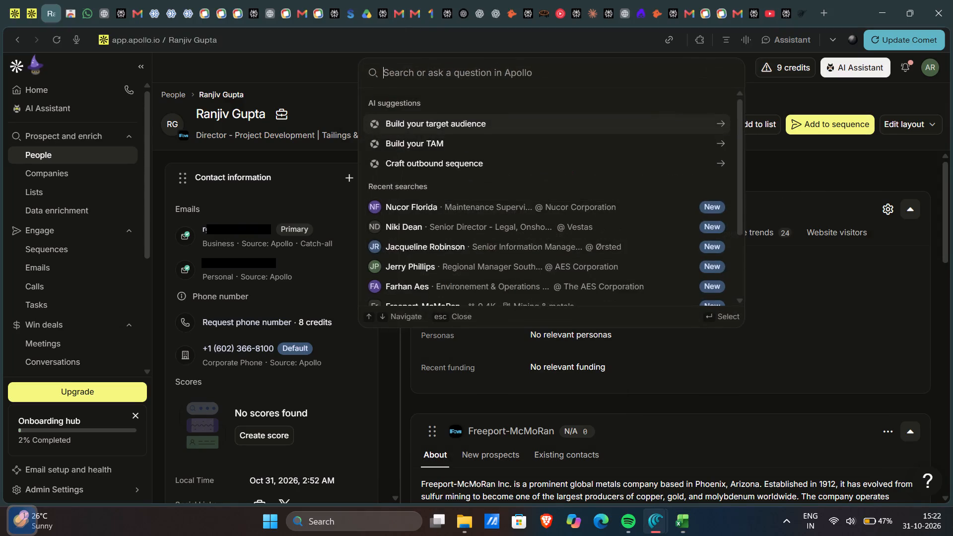
key(ctrl+v)
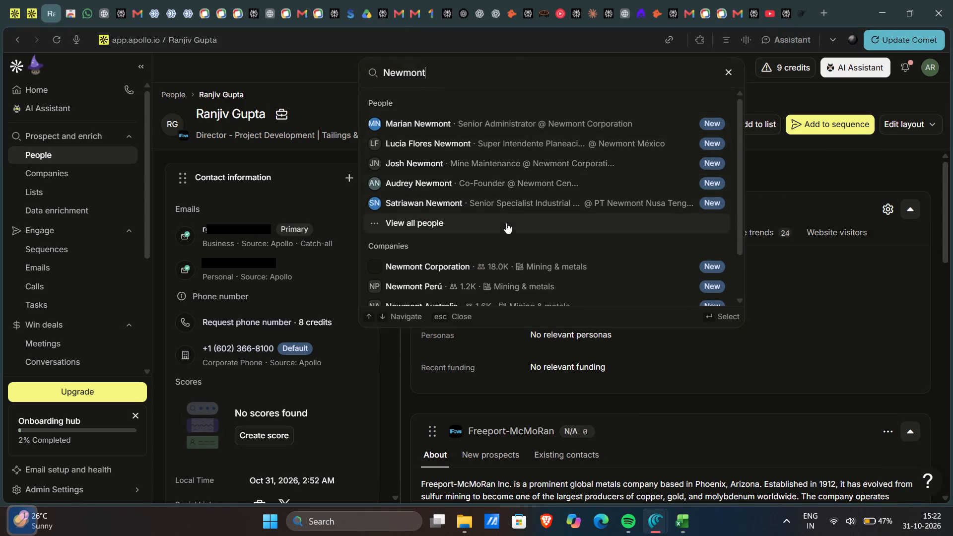
click(515, 120)
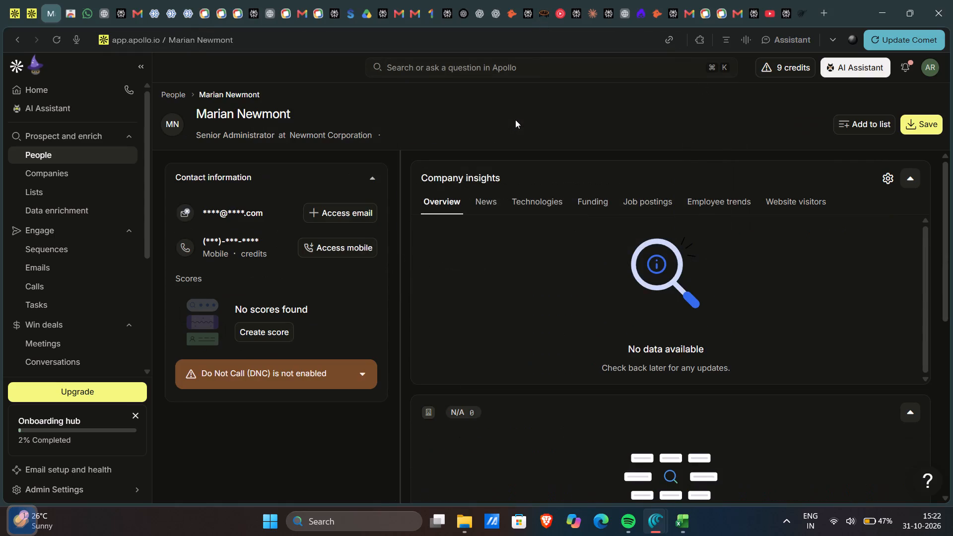
drag(459, 115, 470, 89)
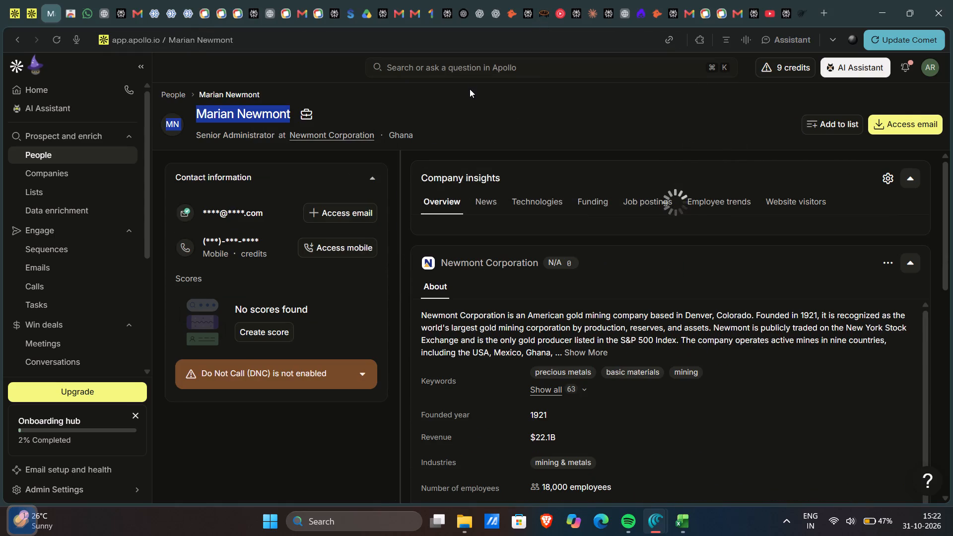
Search Apollo for "Newmont america".
click(464, 76)
click(456, 73)
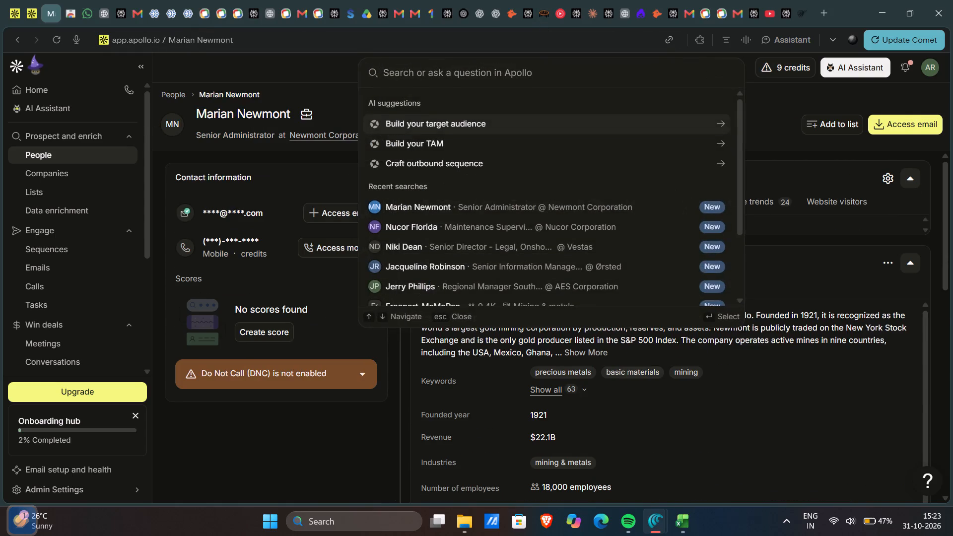
key(ctrl+v)
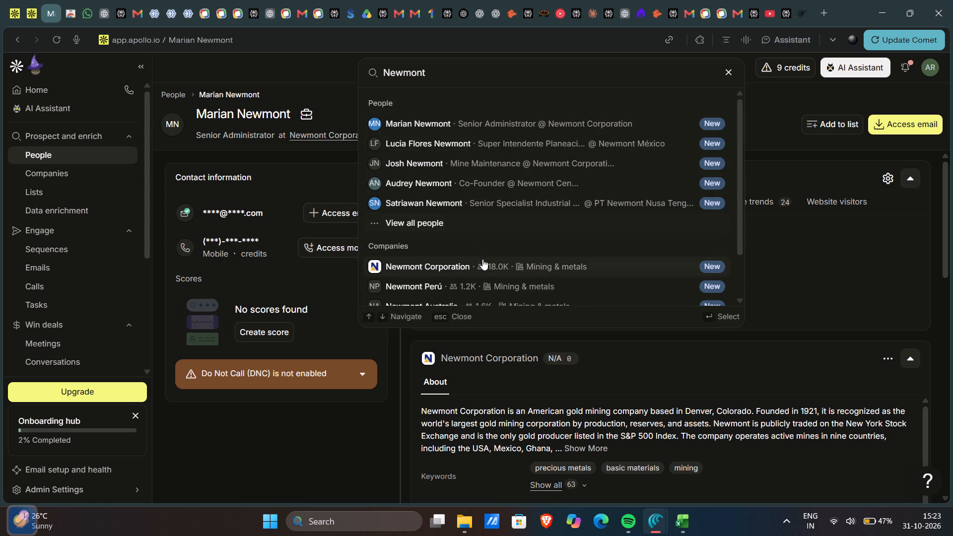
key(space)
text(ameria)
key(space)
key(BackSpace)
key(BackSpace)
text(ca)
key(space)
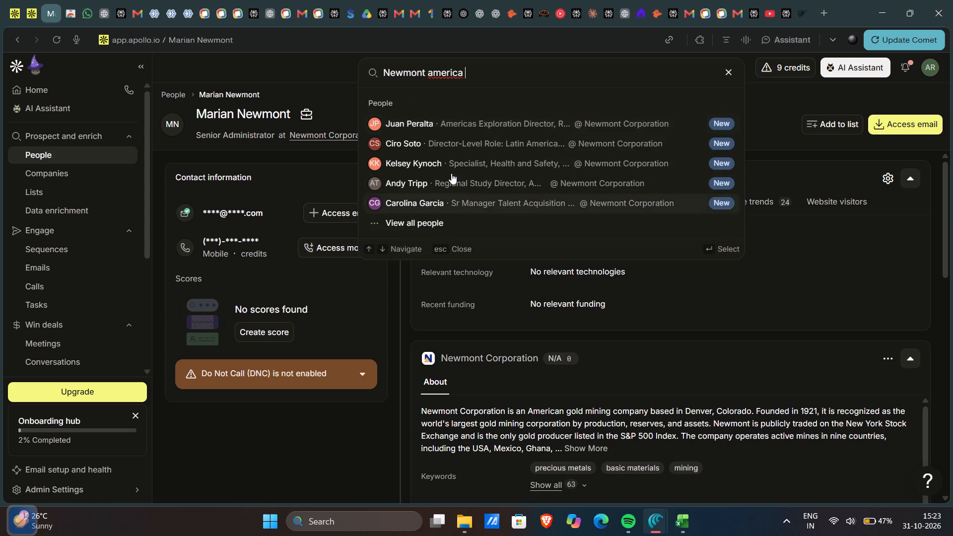
Open the profile of Newmont Corporation's Americas Exploration Director from the search results and access their email.
click(481, 117)
click(325, 213)
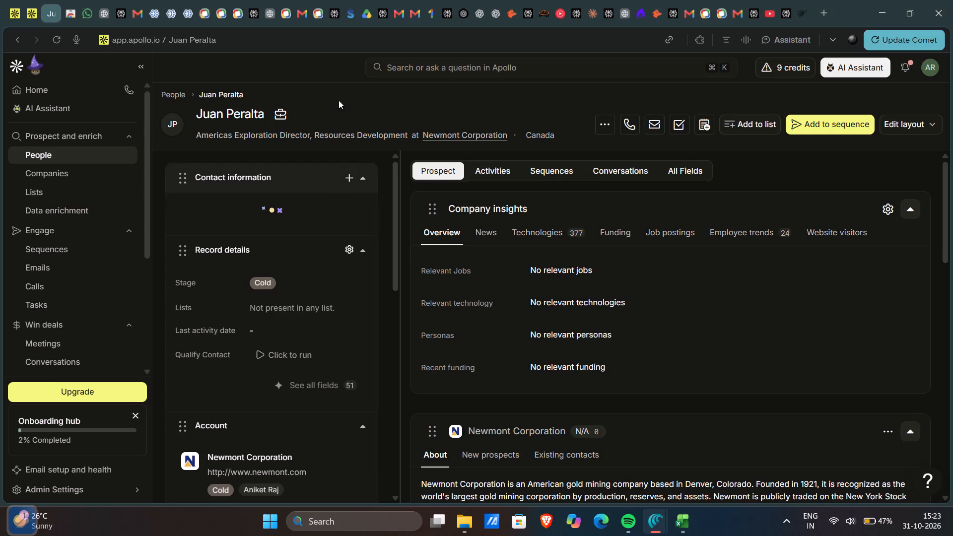
Copy the Americas Exploration Director's business email and paste it into cell H39 of the Newmont row in Excel.
click(295, 216)
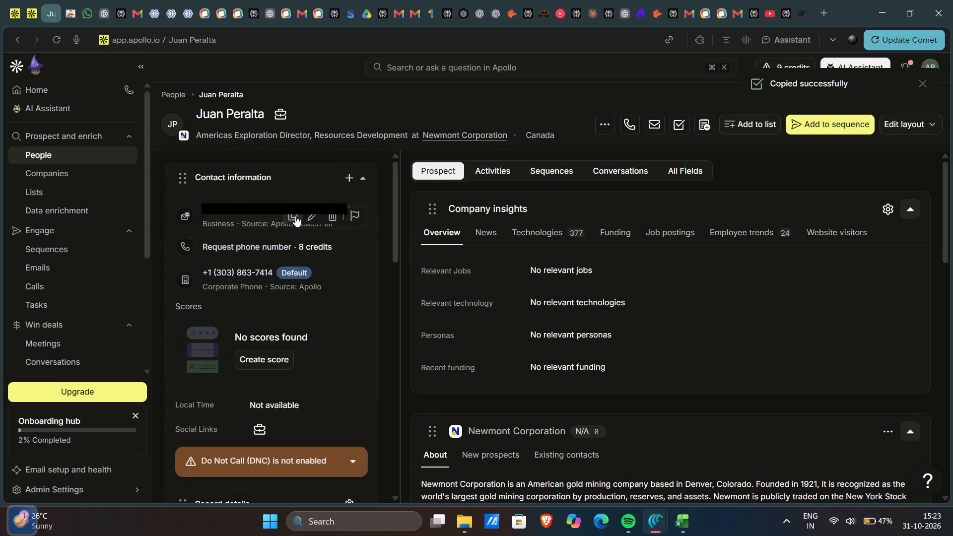
click(701, 526)
click(694, 526)
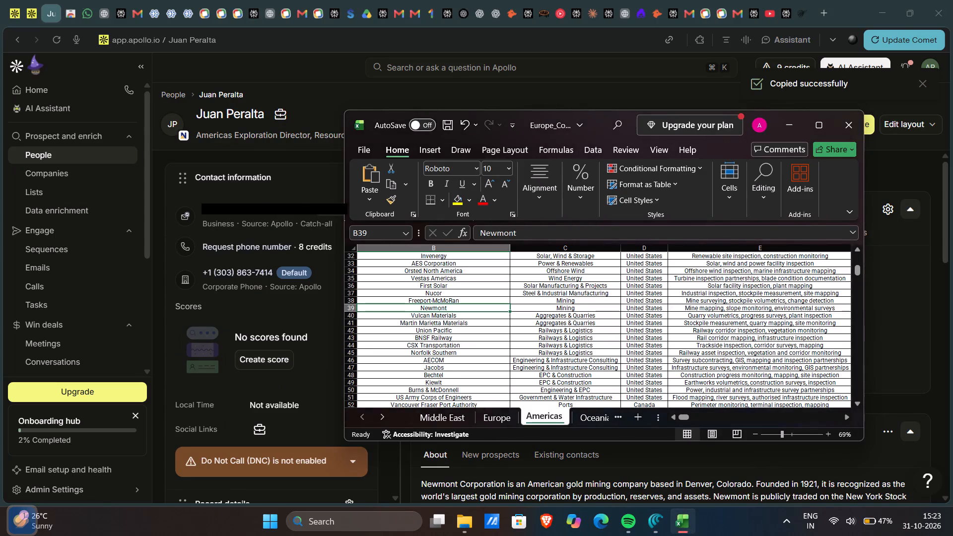
click(708, 306)
scroll(708, 306, left, 4)
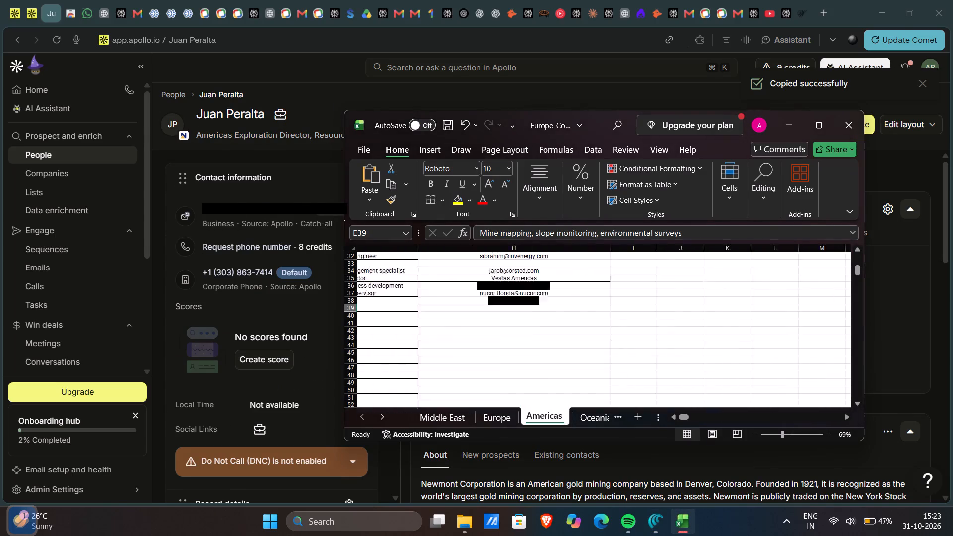
scroll(708, 306, right, 4)
scroll(708, 306, up, 1)
scroll(708, 306, right, 1)
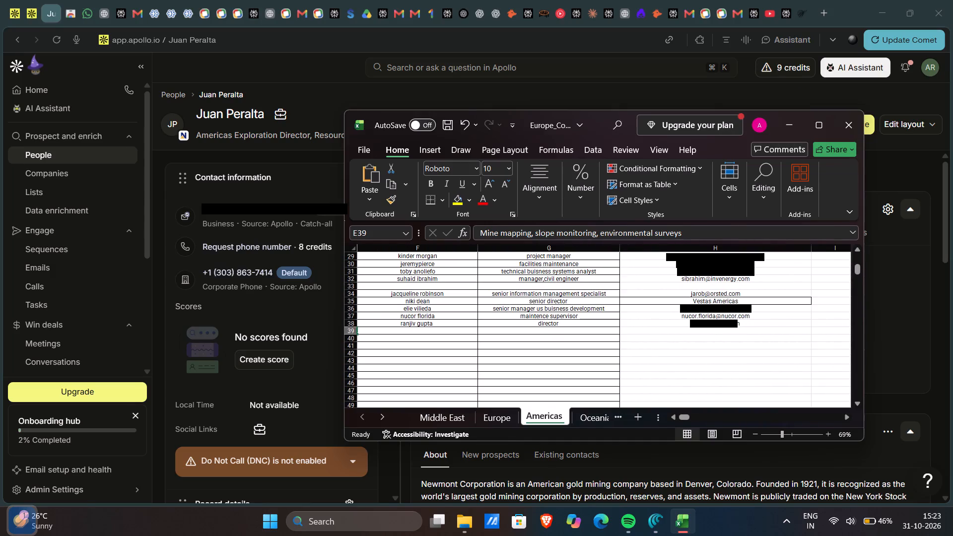
click(635, 328)
key(ctrl+v)
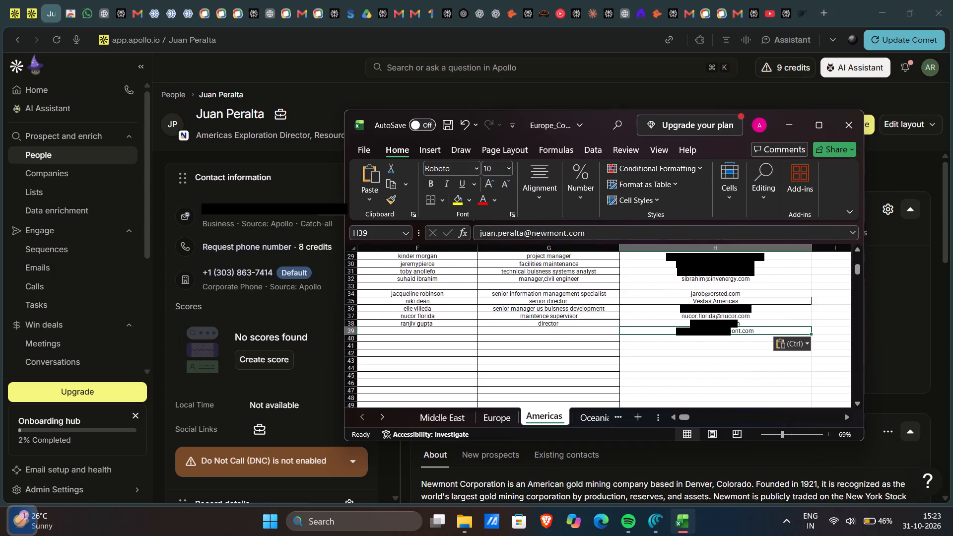
Enter the job title "americas exploration director" in cell G39 of the Newmont row.
click(562, 325)
click(555, 329)
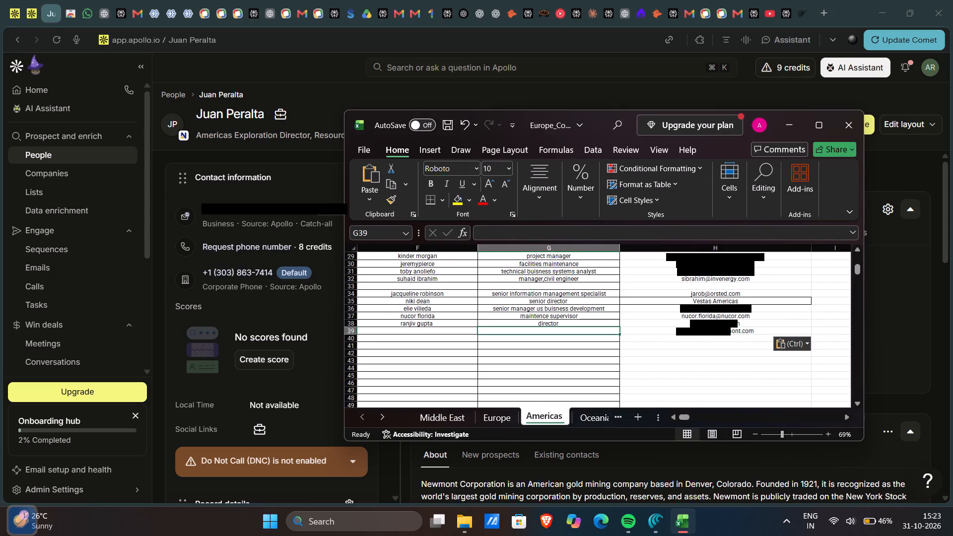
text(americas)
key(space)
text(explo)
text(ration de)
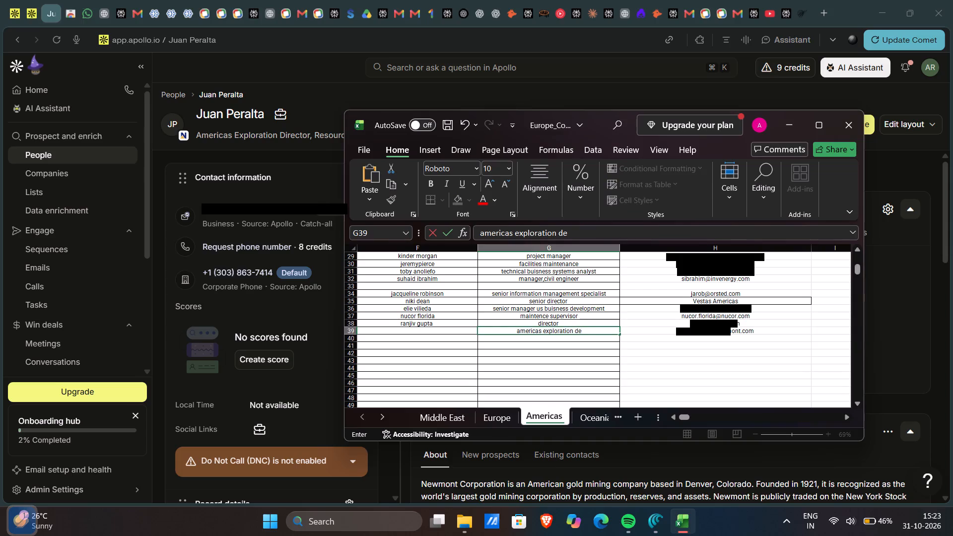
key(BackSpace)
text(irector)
Enter the name of the contact from the open Apollo profile in cell F39 of the Newmont row.
click(457, 333)
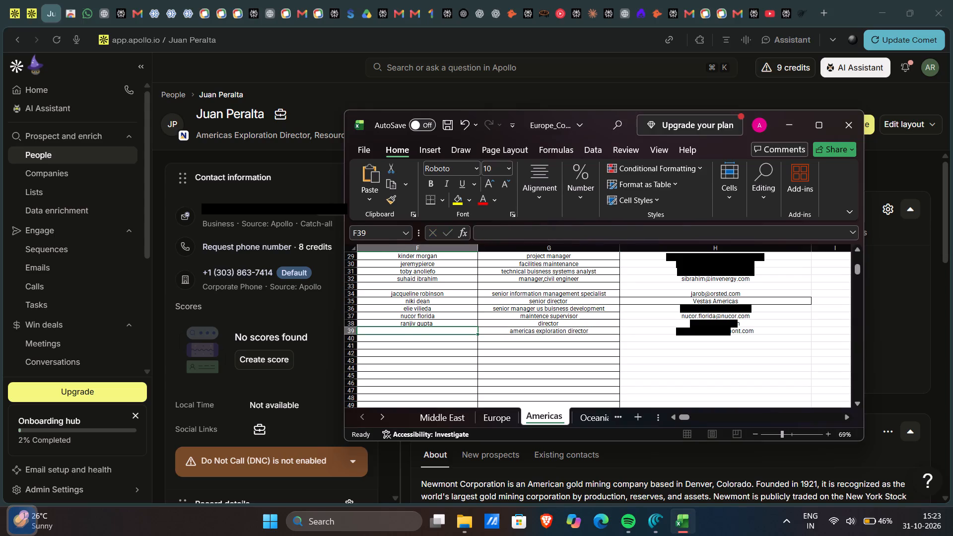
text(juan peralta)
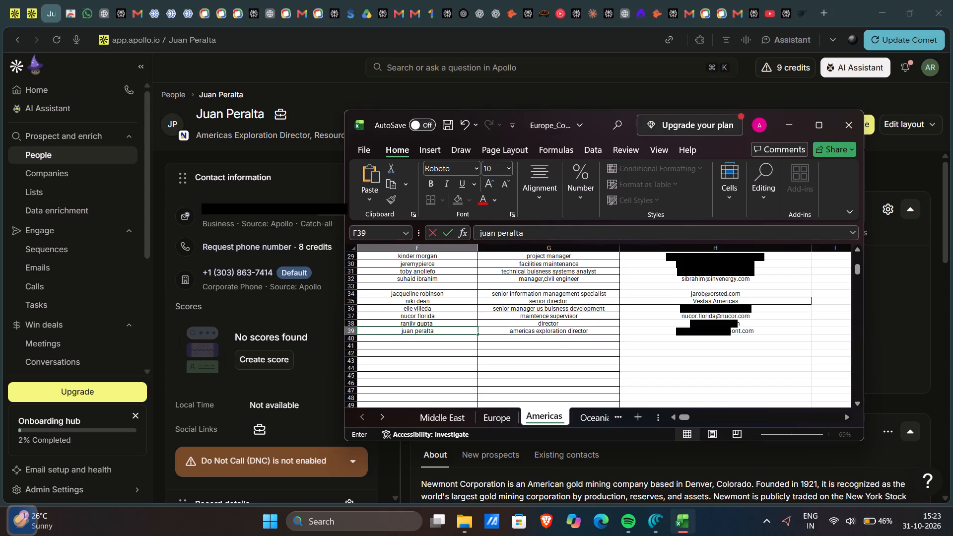
Copy the company name Vulcan Materials from cell B40, search for it in Apollo and open the Vulcan Materials Company page.
scroll(481, 350, right, 2)
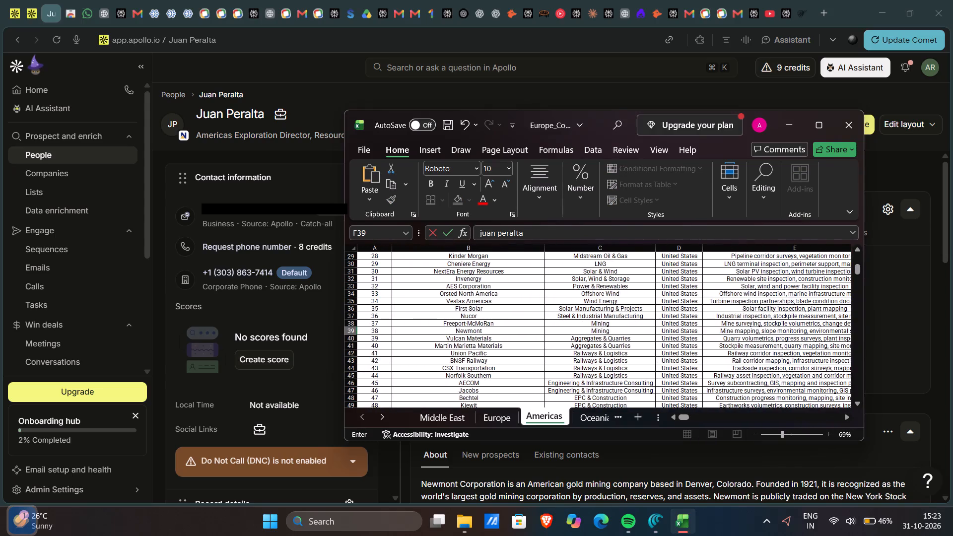
click(448, 340)
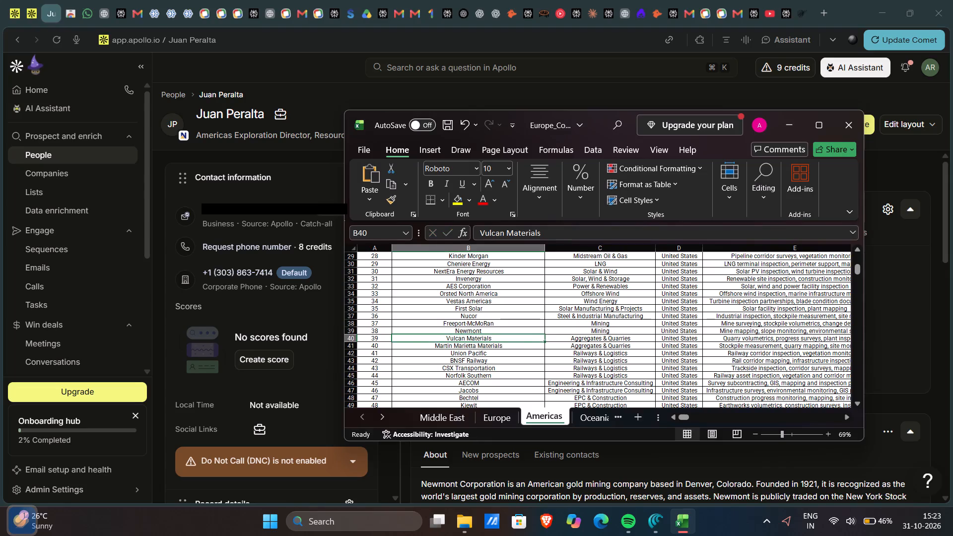
key(ctrl+c)
click(452, 67)
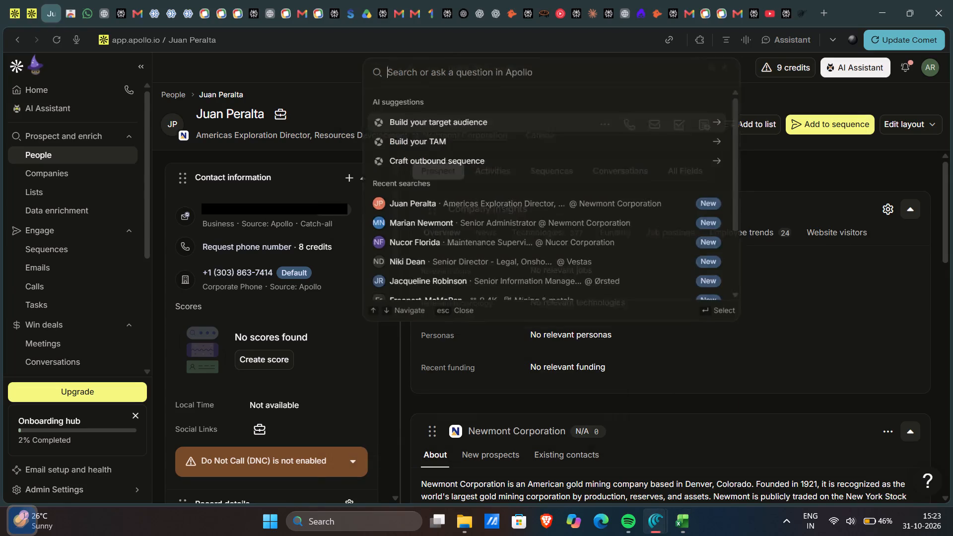
key(ctrl+v)
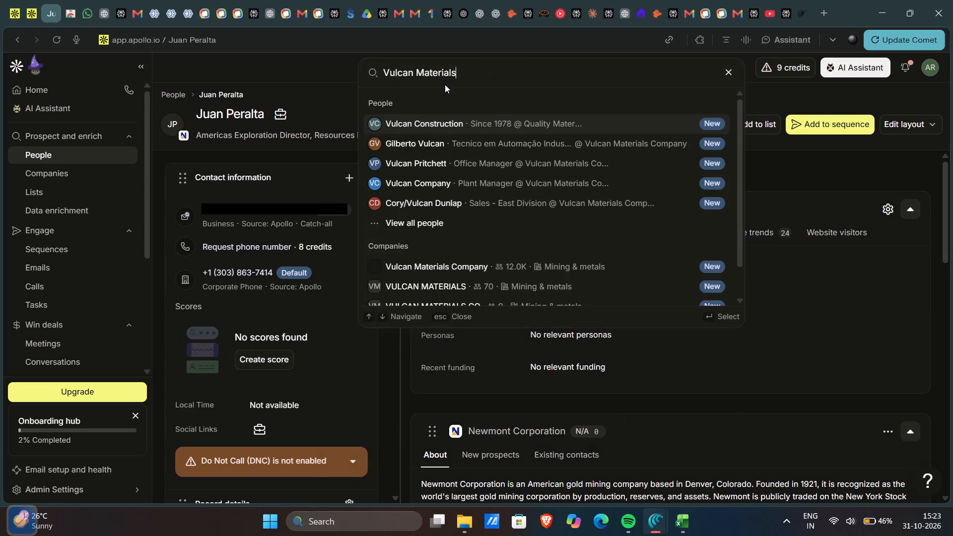
click(469, 260)
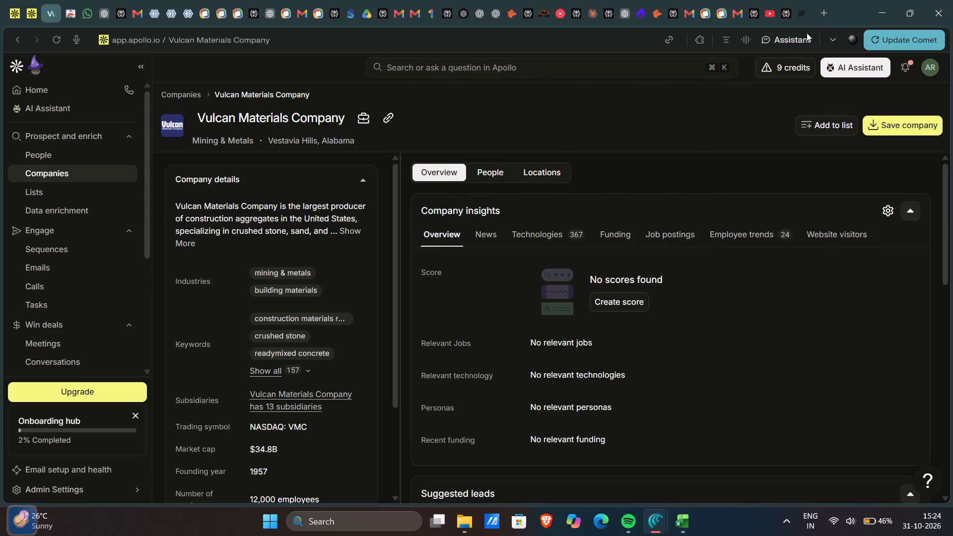
Ask the browser assistant about "alabama" to check where Vulcan Materials Company is located.
click(769, 46)
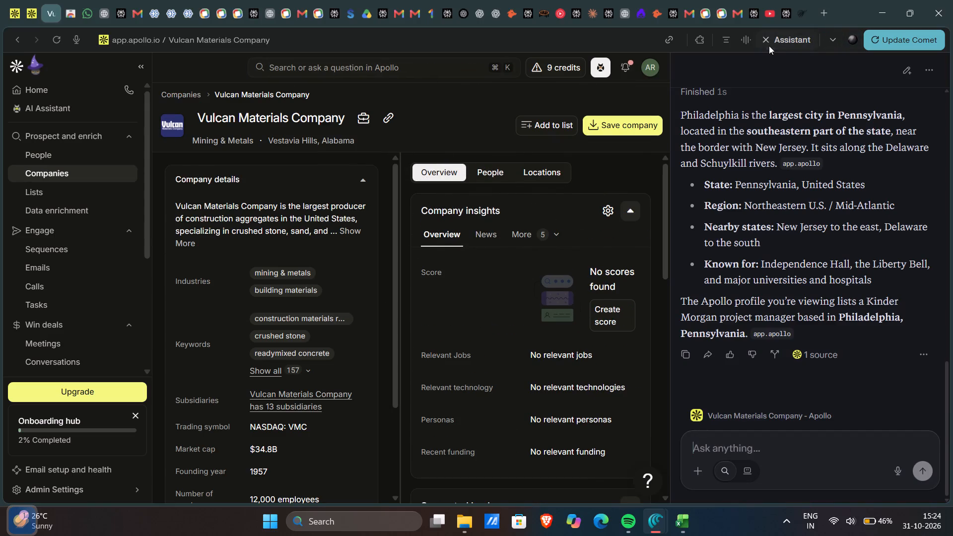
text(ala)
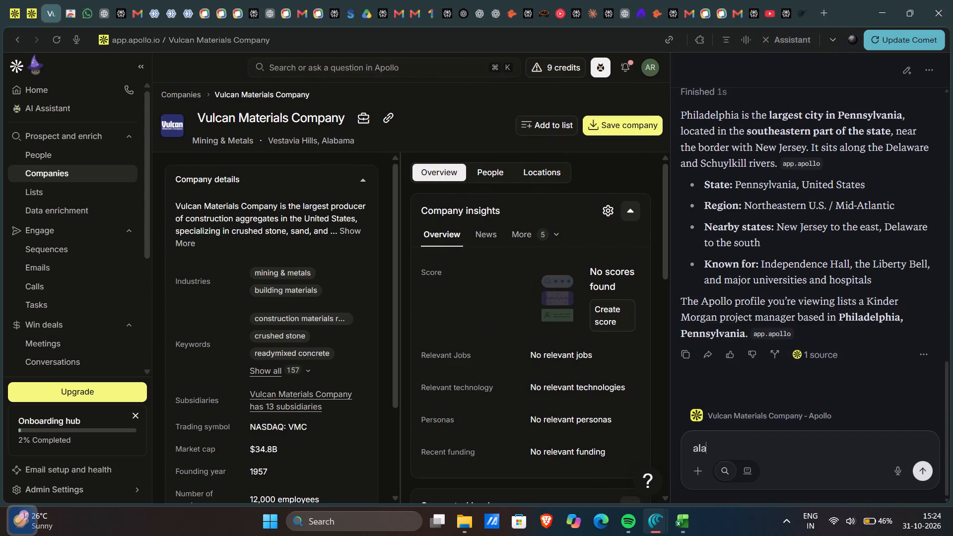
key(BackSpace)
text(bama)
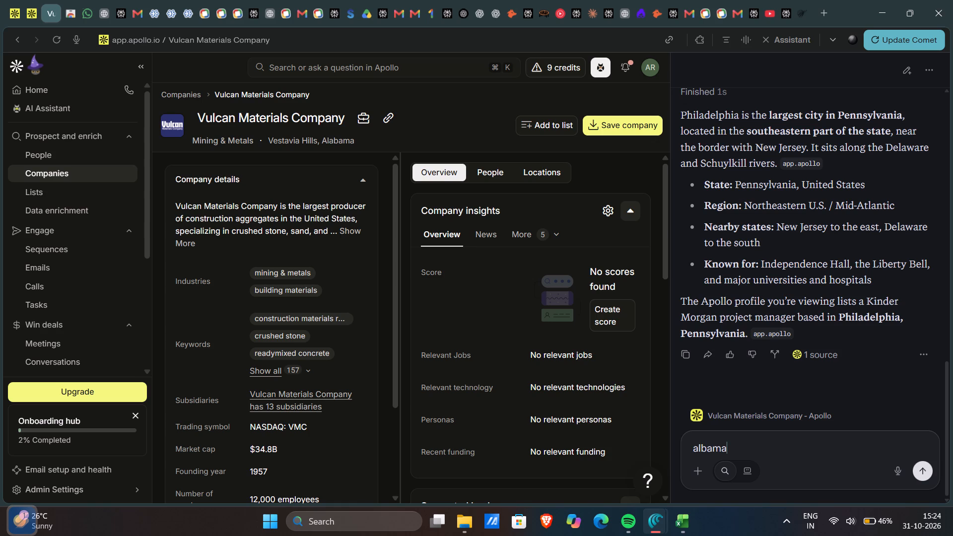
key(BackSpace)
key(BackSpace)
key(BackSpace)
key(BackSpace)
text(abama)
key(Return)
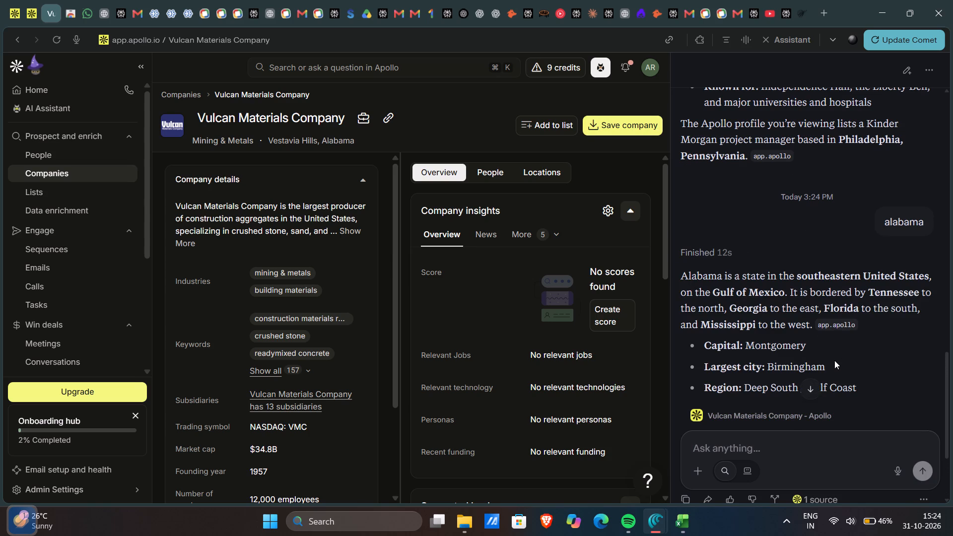
Open the profile of the Human Resources Manager from Vulcan Materials Company's people list, closing the browser assistant along the way.
click(493, 179)
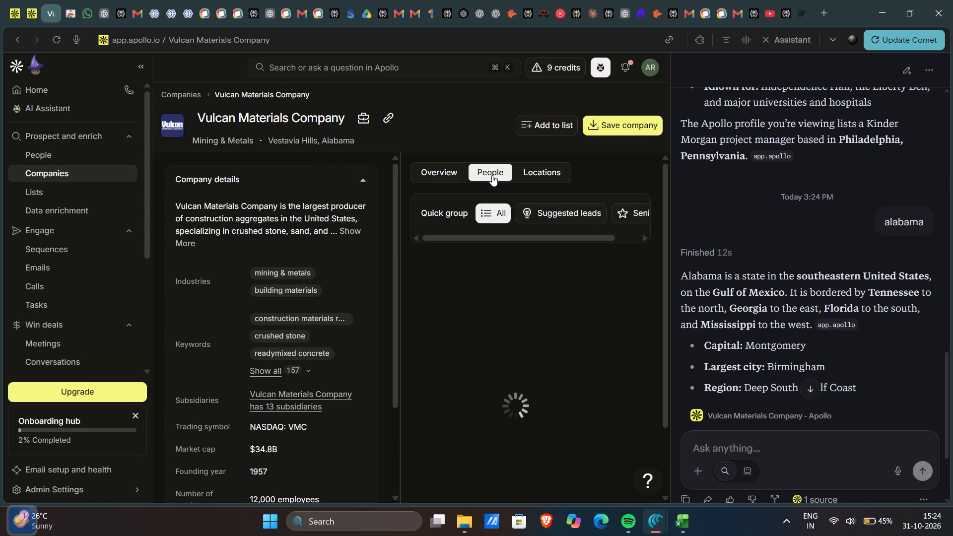
scroll(512, 473, down, 2)
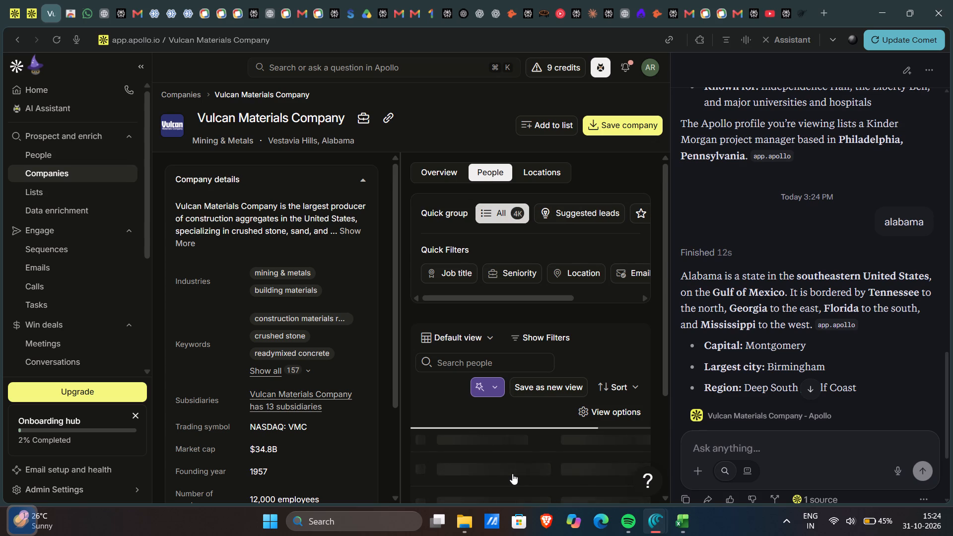
scroll(536, 426, down, 2)
click(800, 30)
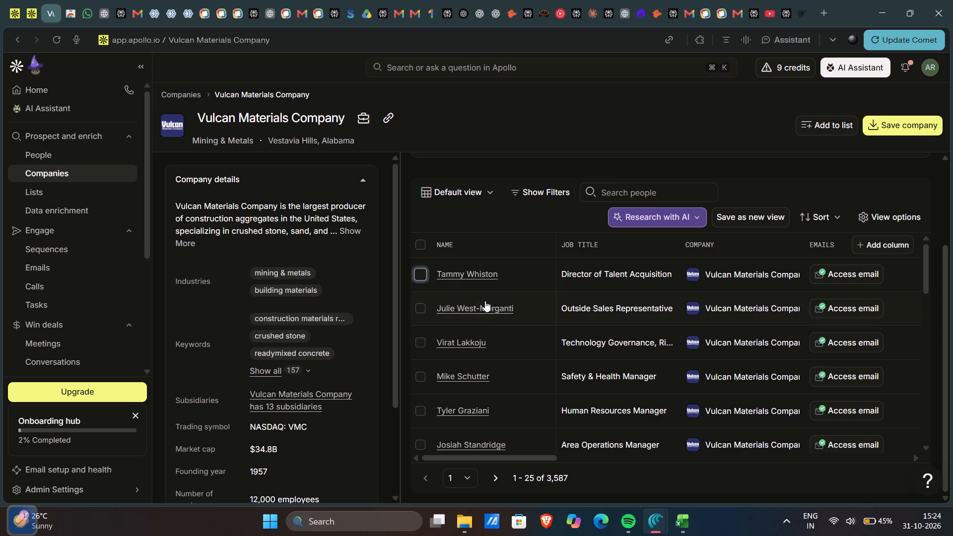
scroll(474, 340, down, 2)
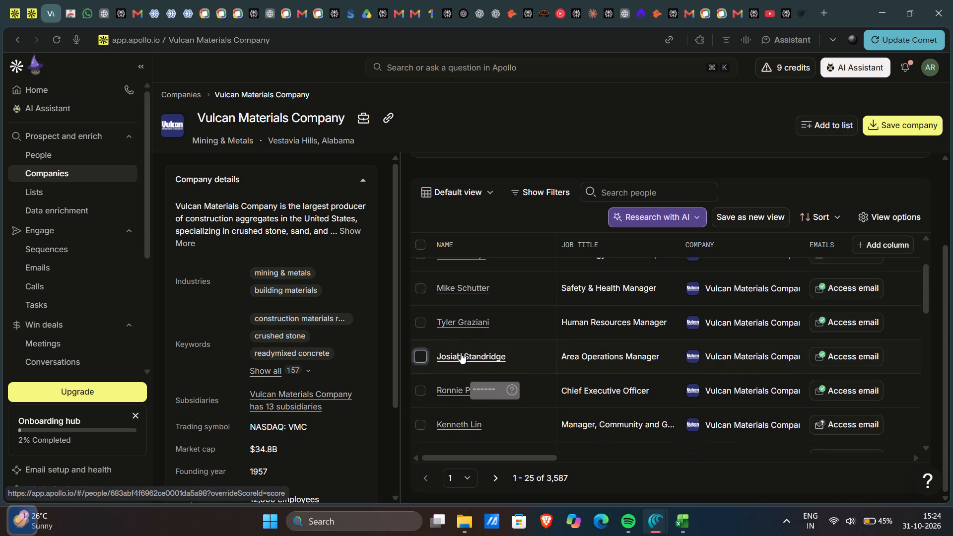
click(442, 321)
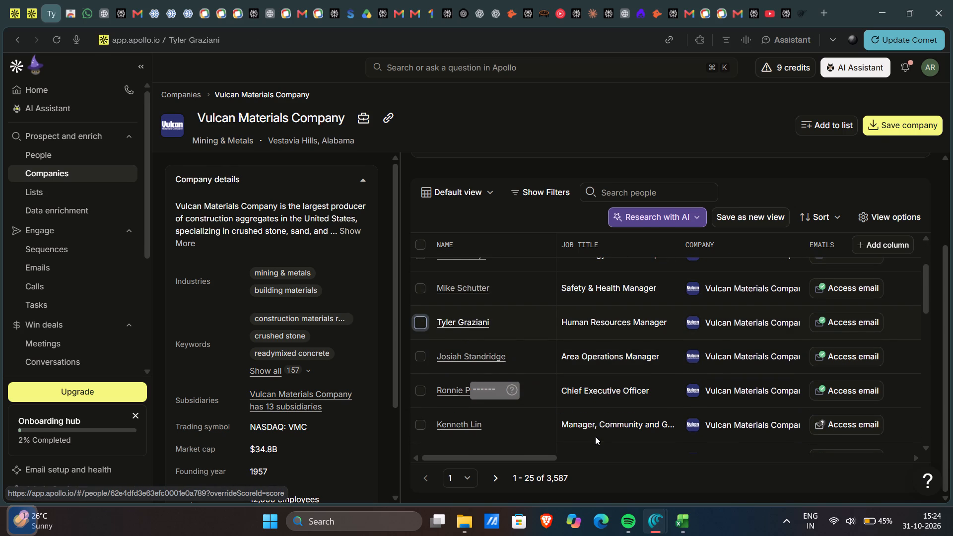
click(369, 218)
click(357, 214)
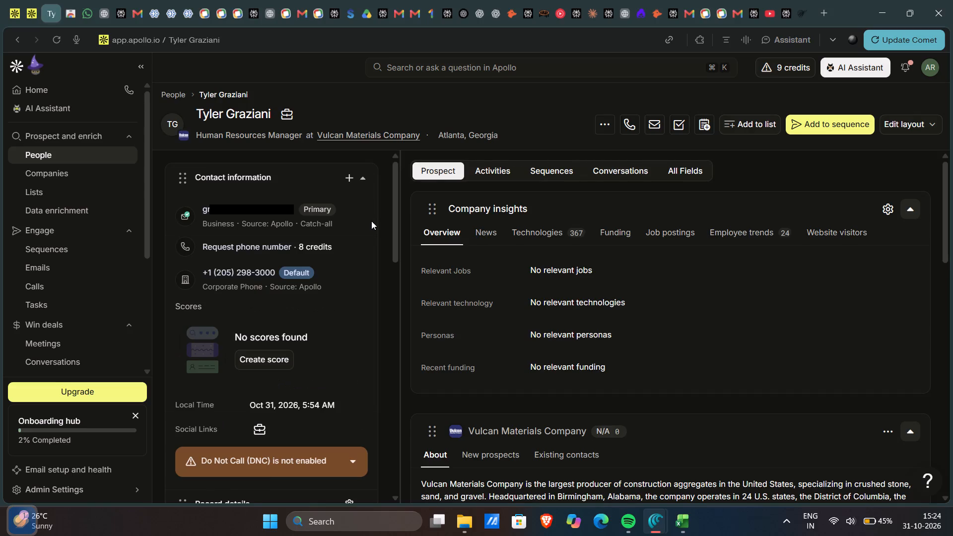
click(293, 213)
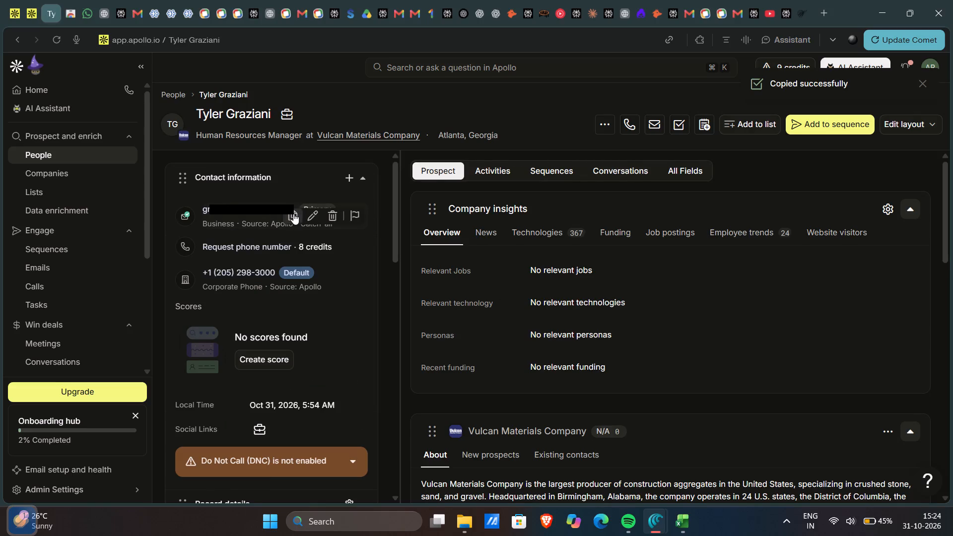
click(673, 531)
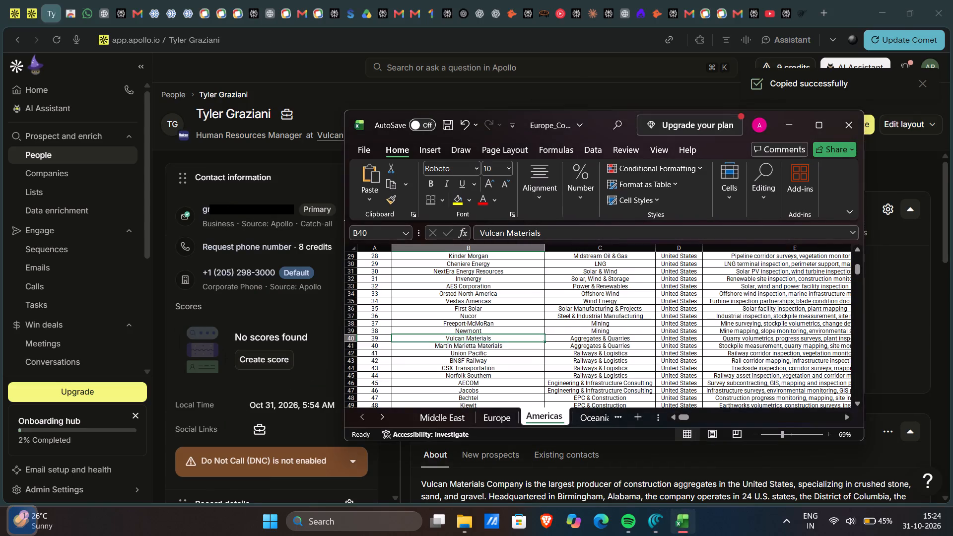
click(705, 339)
scroll(705, 339, left, 3)
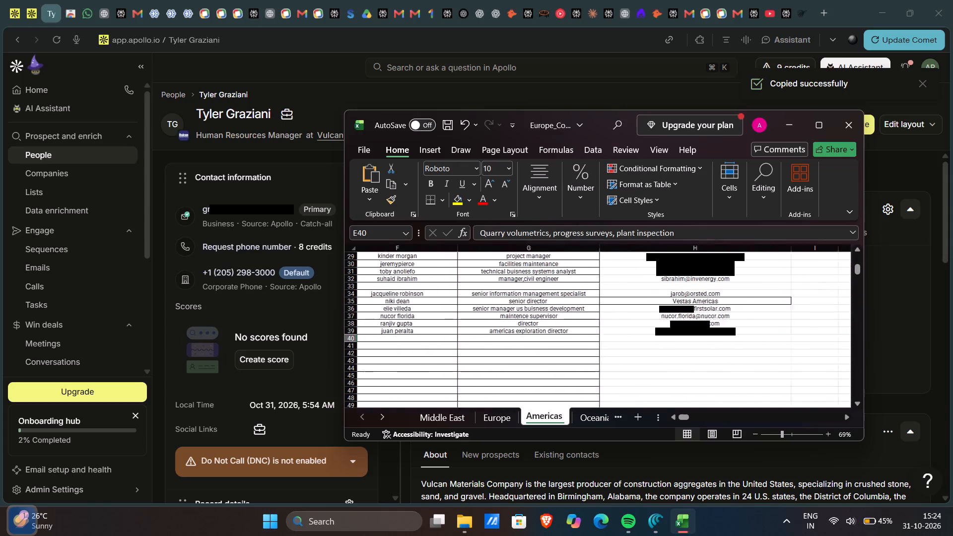
scroll(705, 339, right, 3)
scroll(705, 339, left, 1)
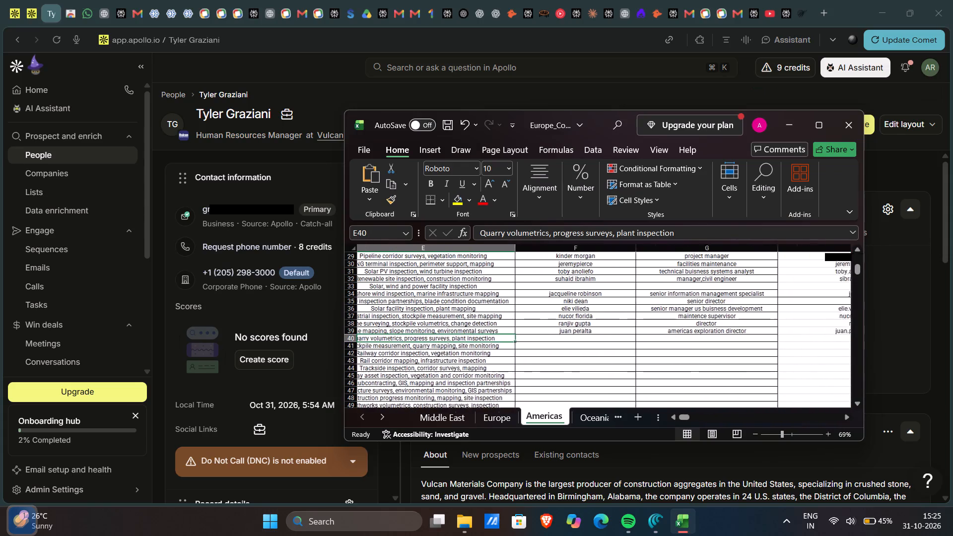
click(810, 341)
key(ctrl+v)
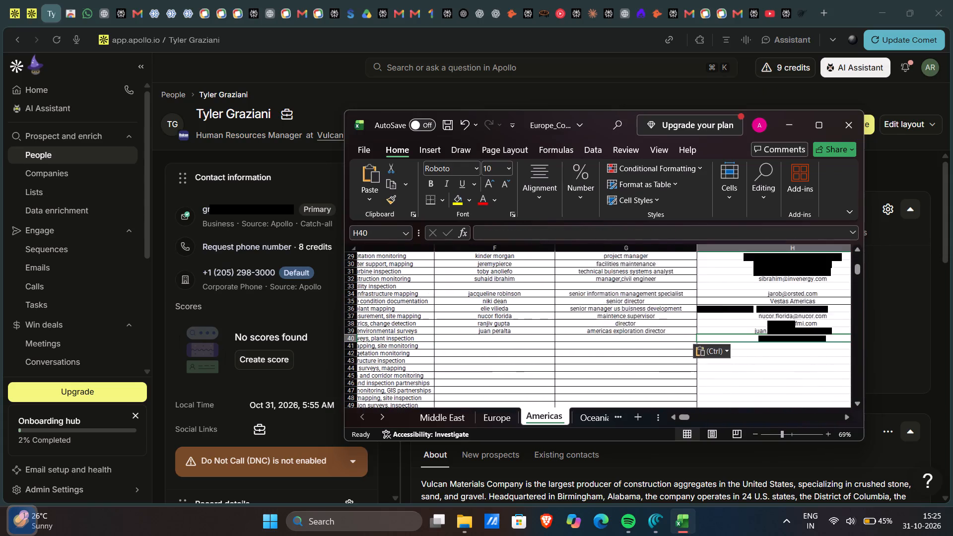
Enter the job title "human resources manager" in cell G40 of the Vulcan Materials row.
click(429, 338)
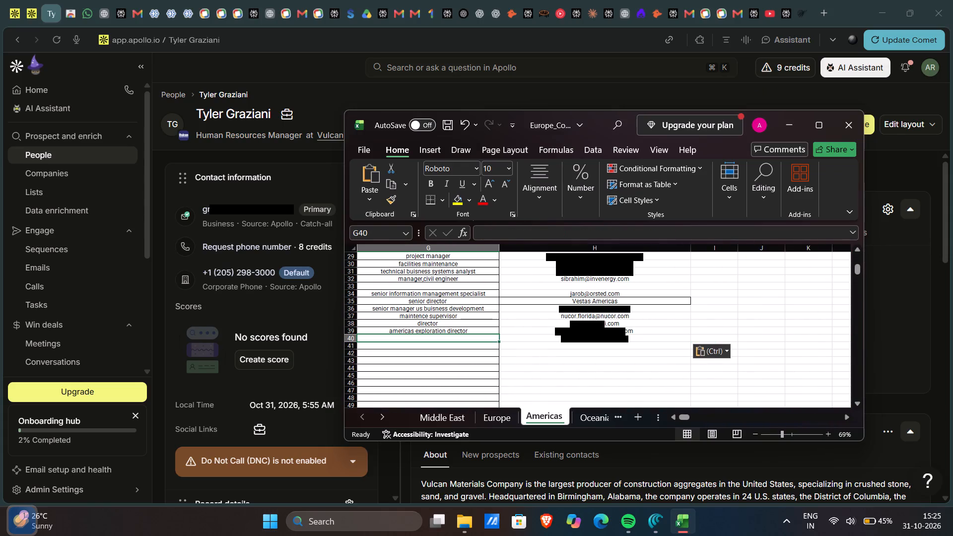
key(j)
key(BackSpace)
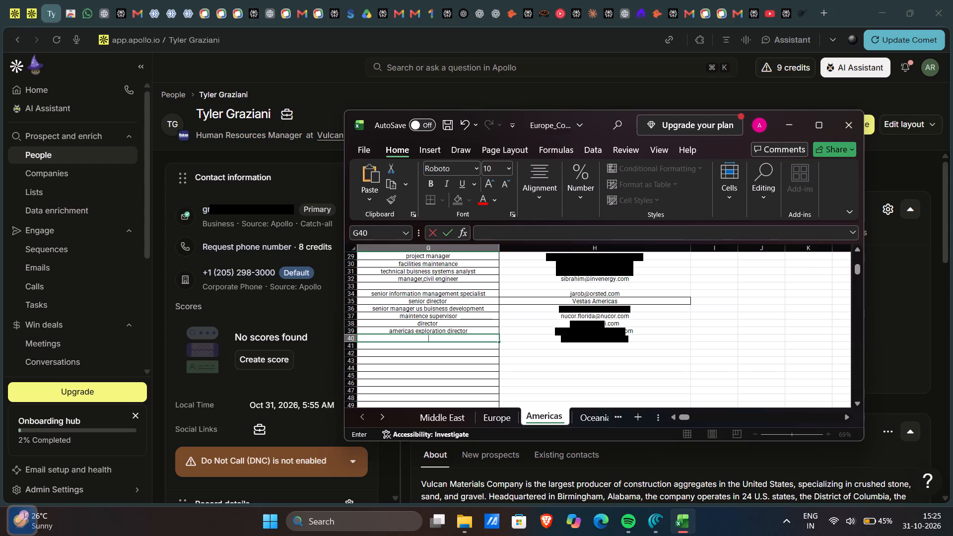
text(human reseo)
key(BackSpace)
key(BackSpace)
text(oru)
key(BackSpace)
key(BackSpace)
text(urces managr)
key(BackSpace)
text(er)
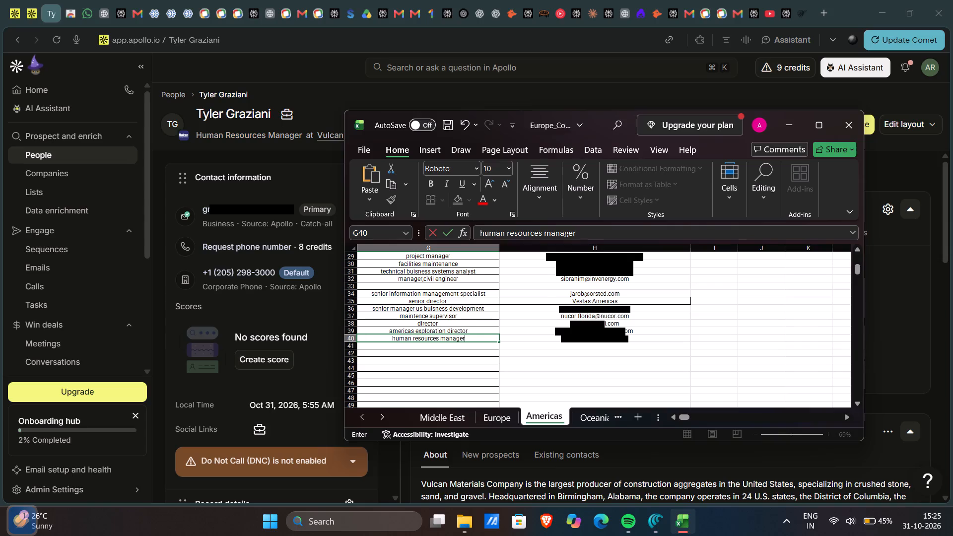
Enter the name of the contact from the open Apollo profile in cell F40 of the Vulcan Materials row.
ctrl+scroll(429, 338, down, 1)
scroll(429, 358, right, 1)
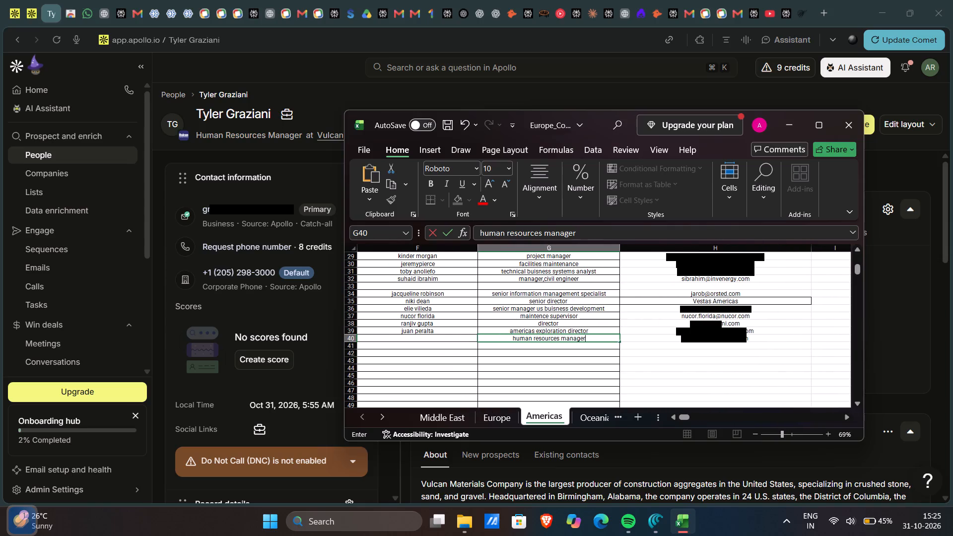
click(438, 338)
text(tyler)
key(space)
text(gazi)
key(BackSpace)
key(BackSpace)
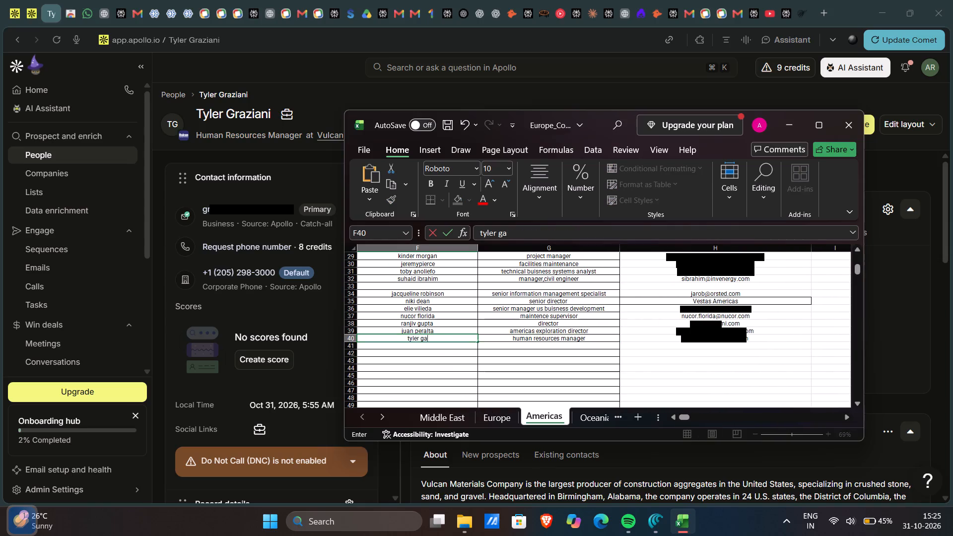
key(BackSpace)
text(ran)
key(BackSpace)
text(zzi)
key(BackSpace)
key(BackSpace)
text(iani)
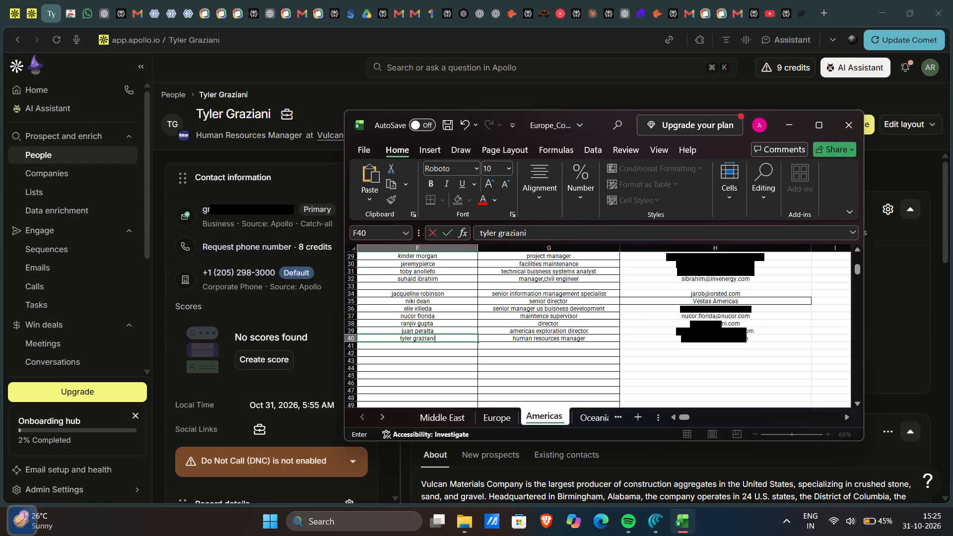
Copy the company name Martin Marietta Materials from cell B41 of the Americas sheet.
scroll(472, 368, right, 2)
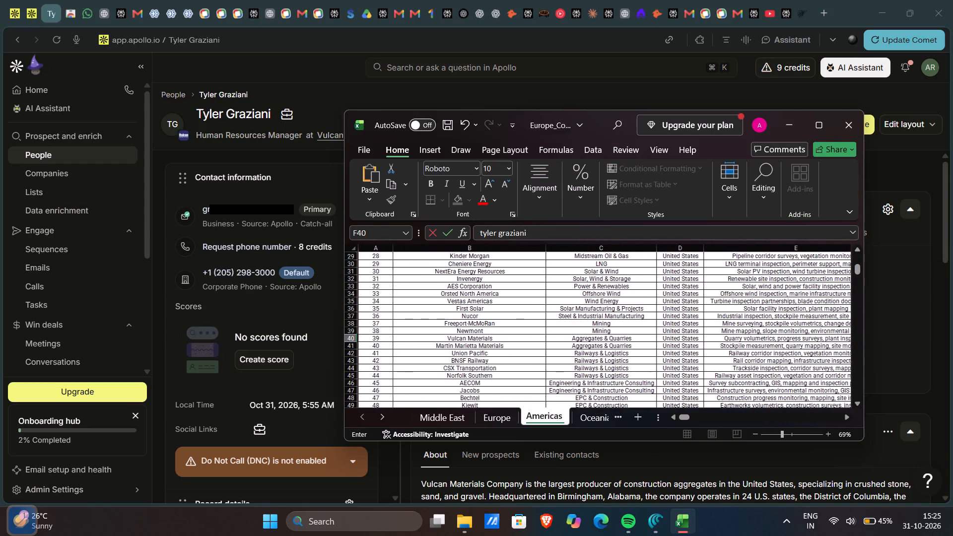
click(483, 339)
click(730, 340)
scroll(730, 340, left, 2)
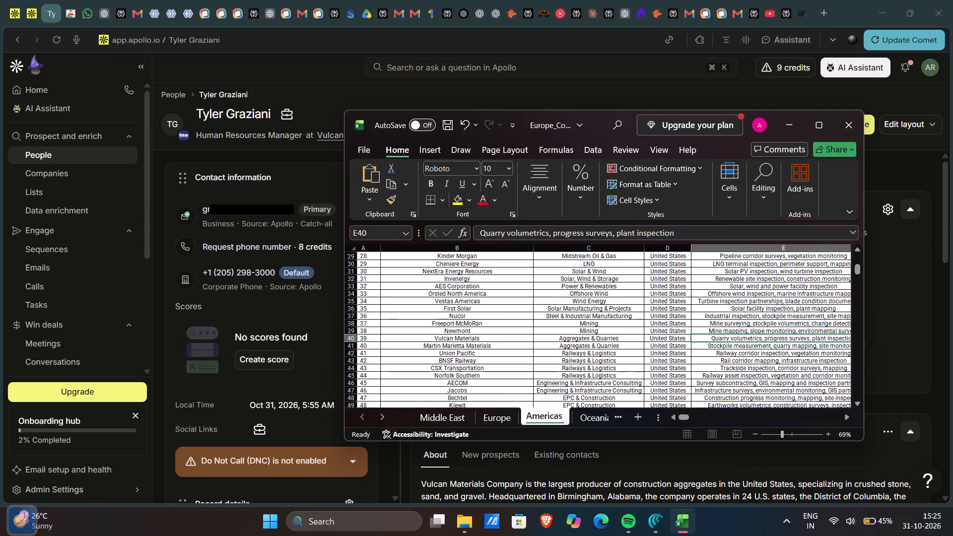
scroll(730, 340, left, 1)
scroll(730, 340, right, 3)
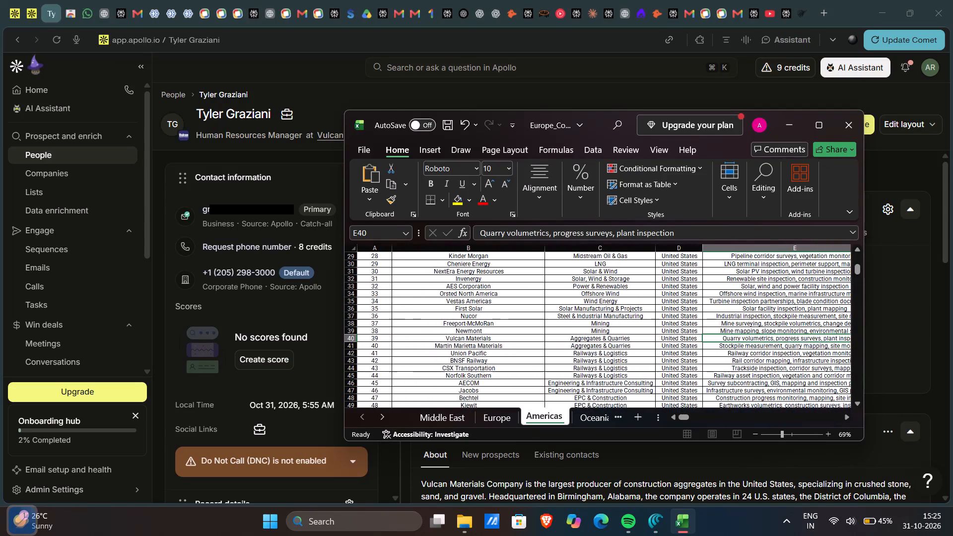
click(511, 344)
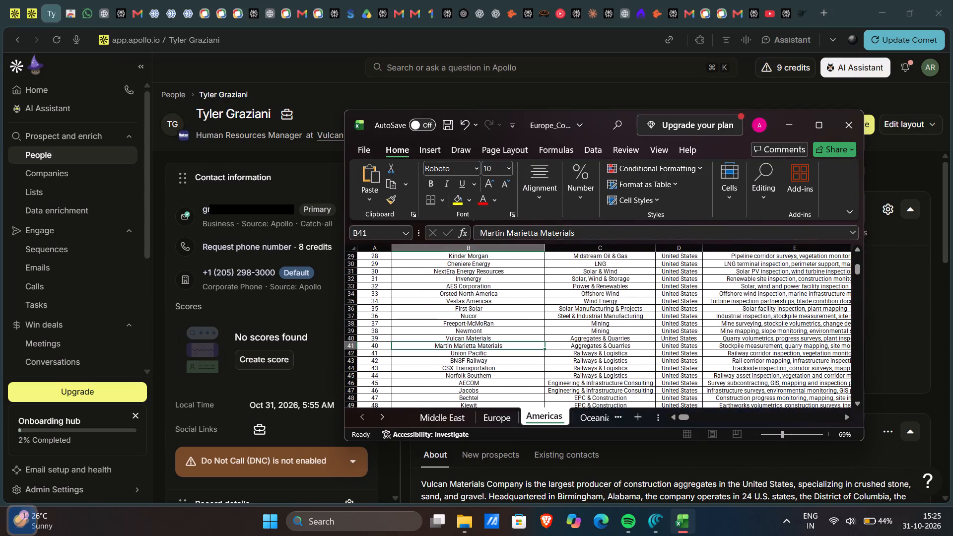
scroll(544, 385, up, 3)
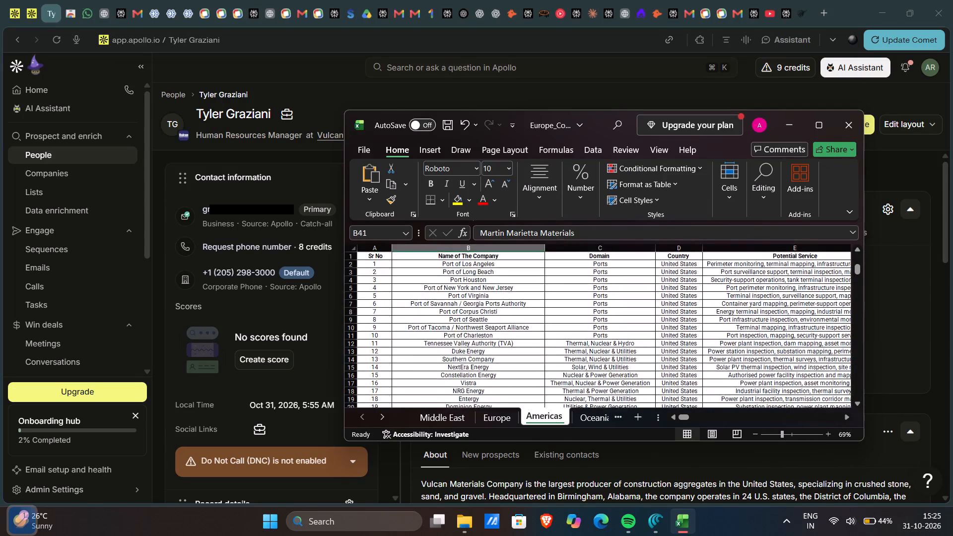
scroll(544, 385, left, 2)
scroll(544, 385, down, 1)
scroll(544, 385, up, 1)
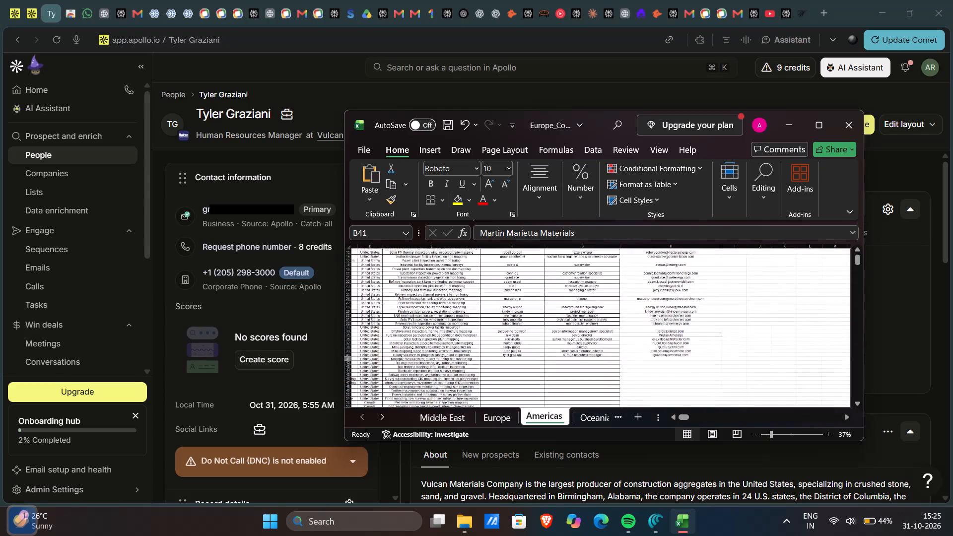
scroll(544, 385, up, 1)
scroll(544, 385, down, 1)
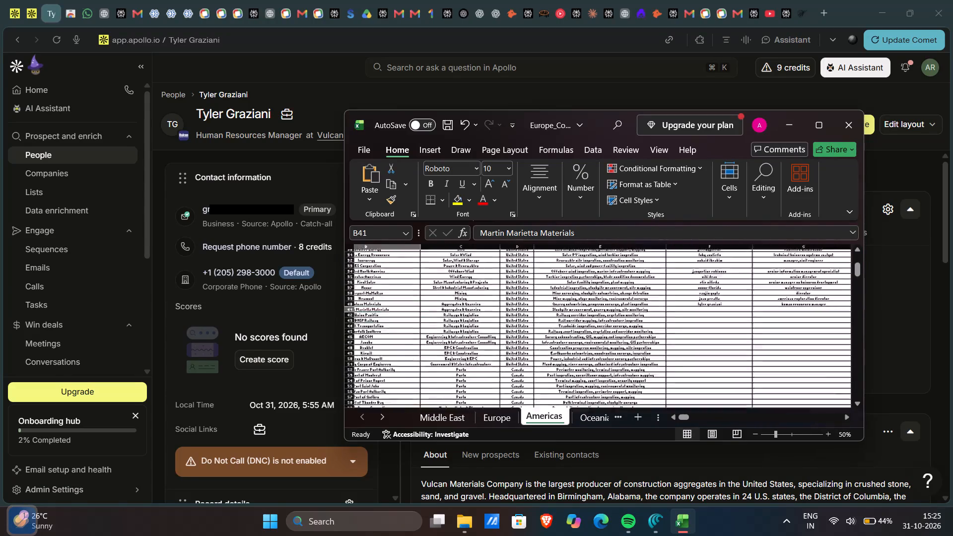
scroll(544, 385, right, 1)
key(ctrl+c)
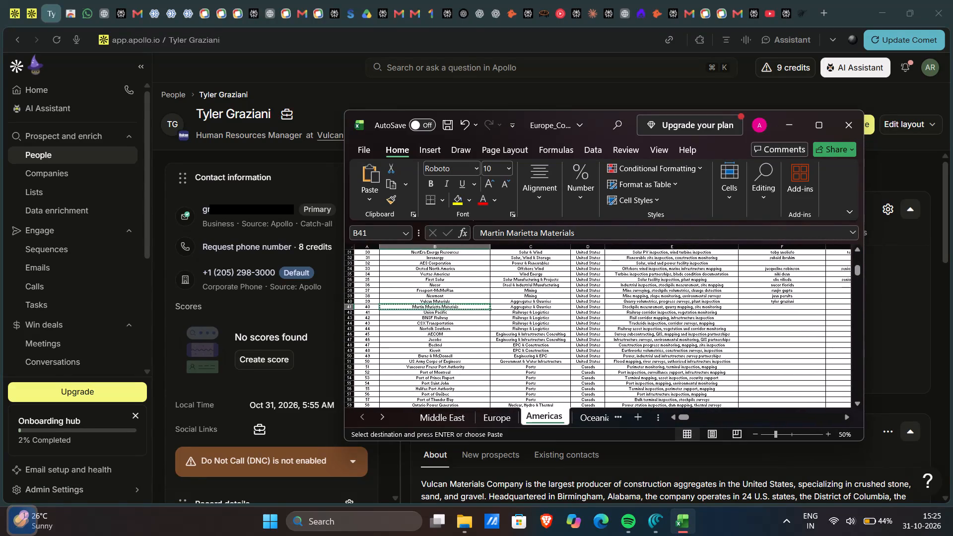
Search Apollo for Martin Marietta Materials and open the profile of the DFW Area Manager - CTM Group.
click(417, 74)
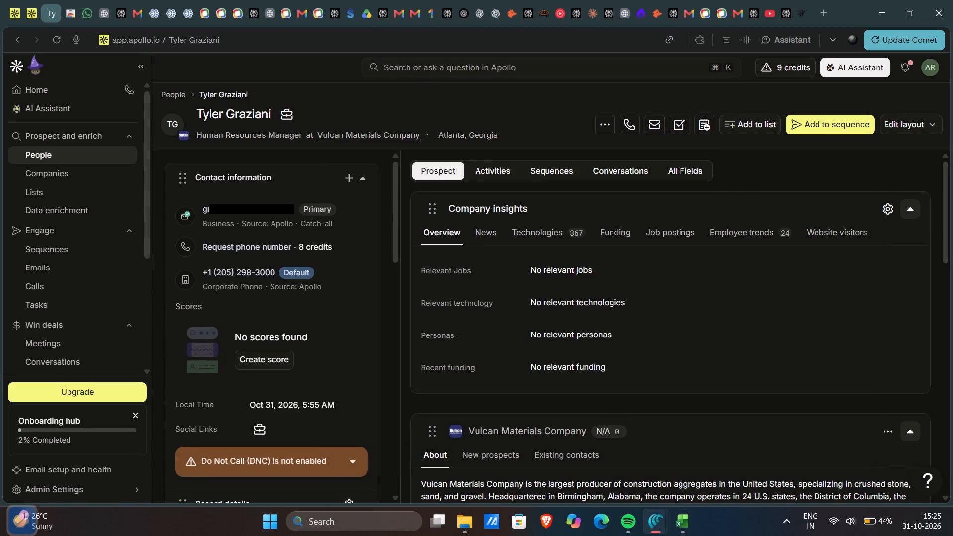
key(ctrl+v)
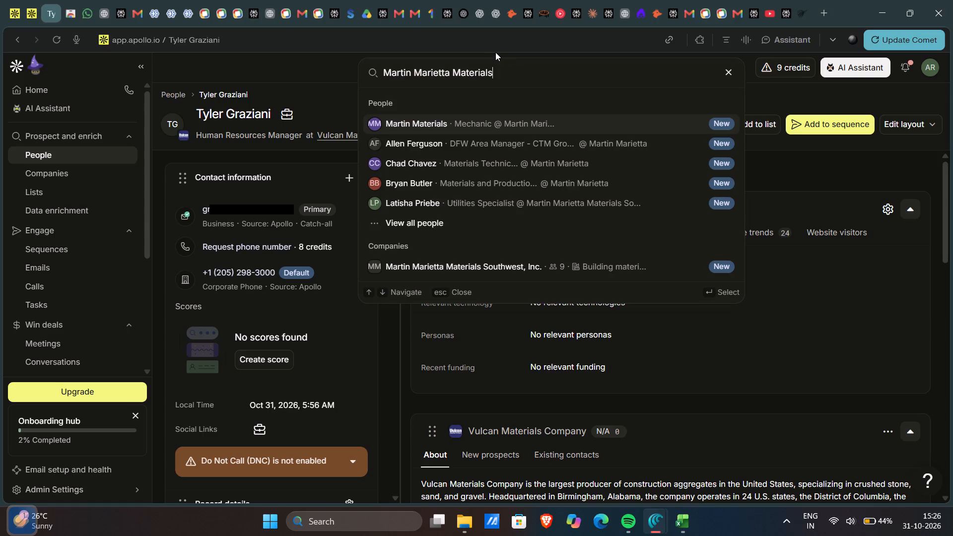
key(BackSpace)
key(BackSpace)
key(ctrl+BackSpace)
key(ctrl+BackSpace)
key(ctrl+BackSpace)
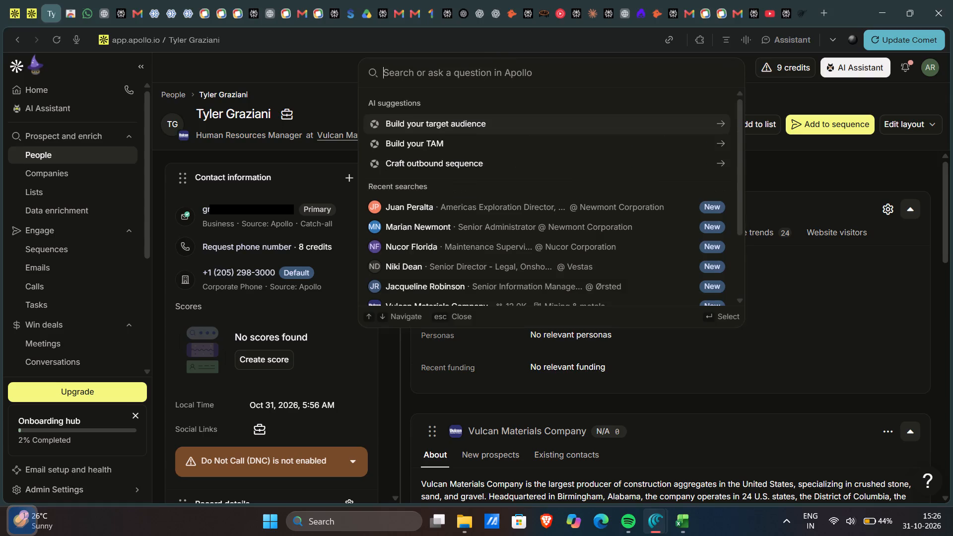
key(ctrl+v)
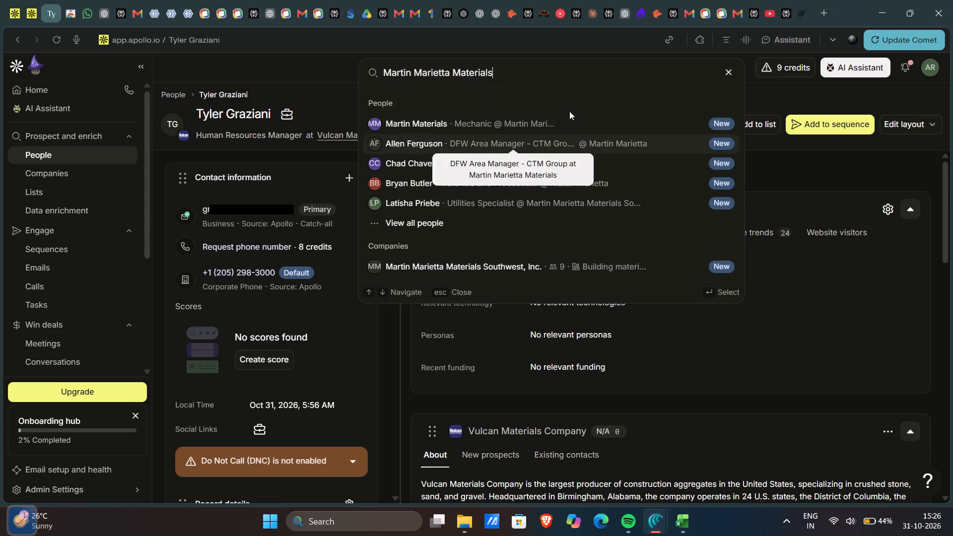
click(575, 140)
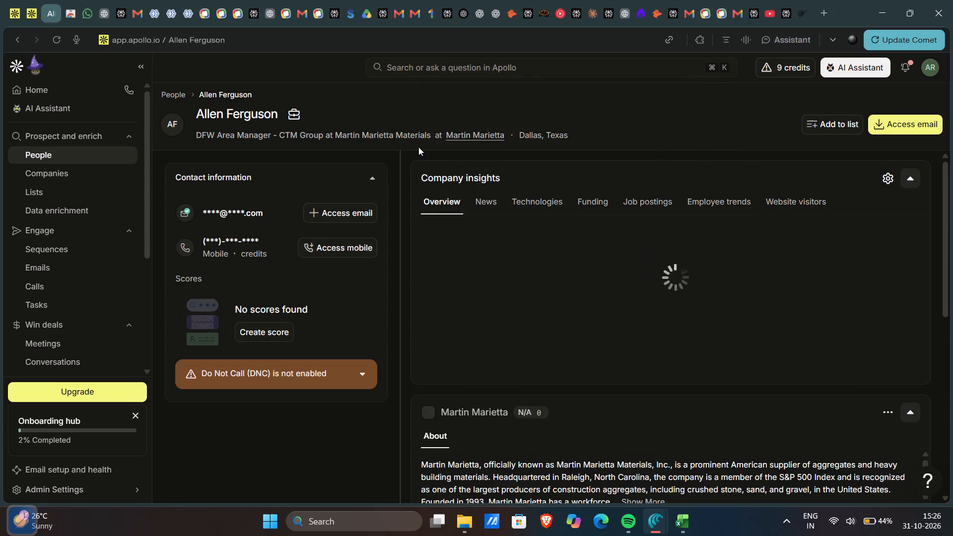
Reveal the DFW Area Manager's emails in Apollo and copy the business one into cell H41 of the Martin Marietta Materials row in Excel.
click(357, 201)
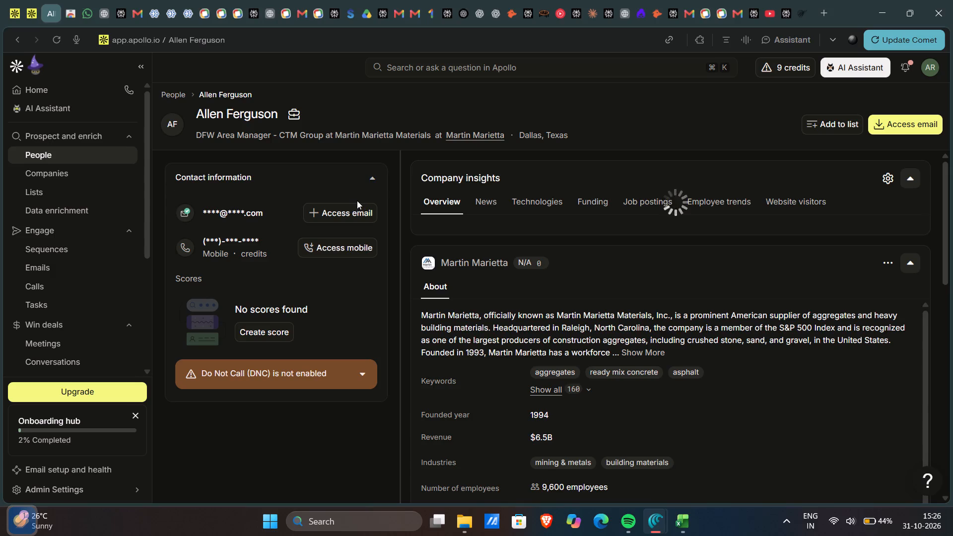
click(361, 219)
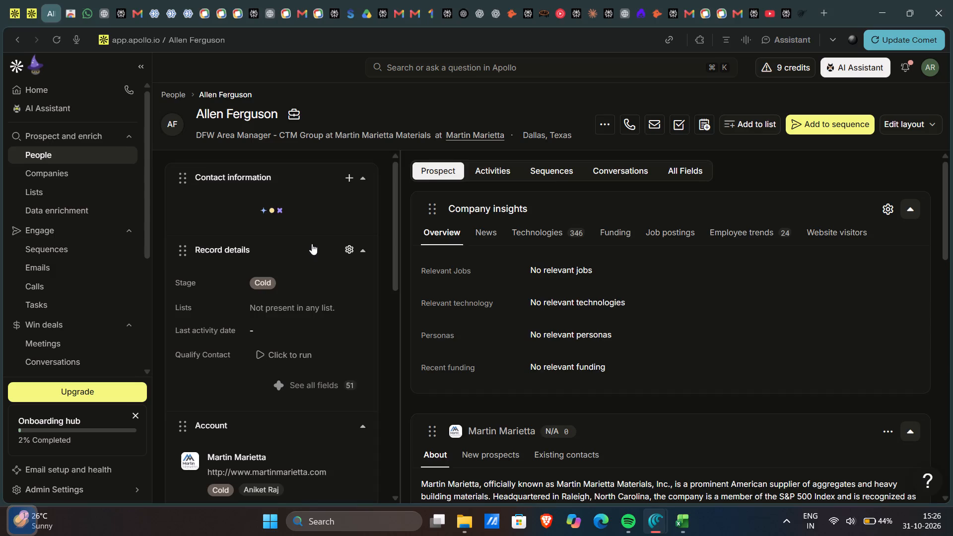
click(292, 231)
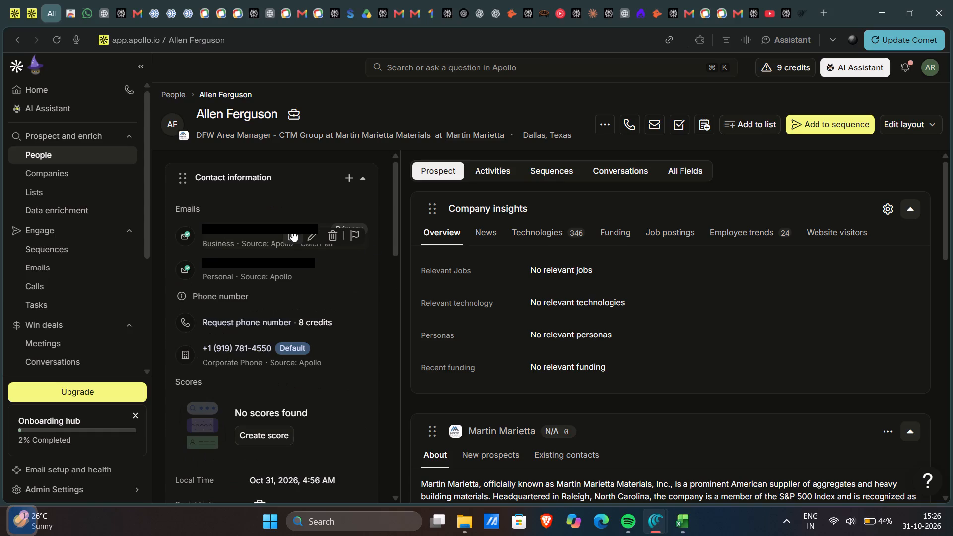
click(687, 532)
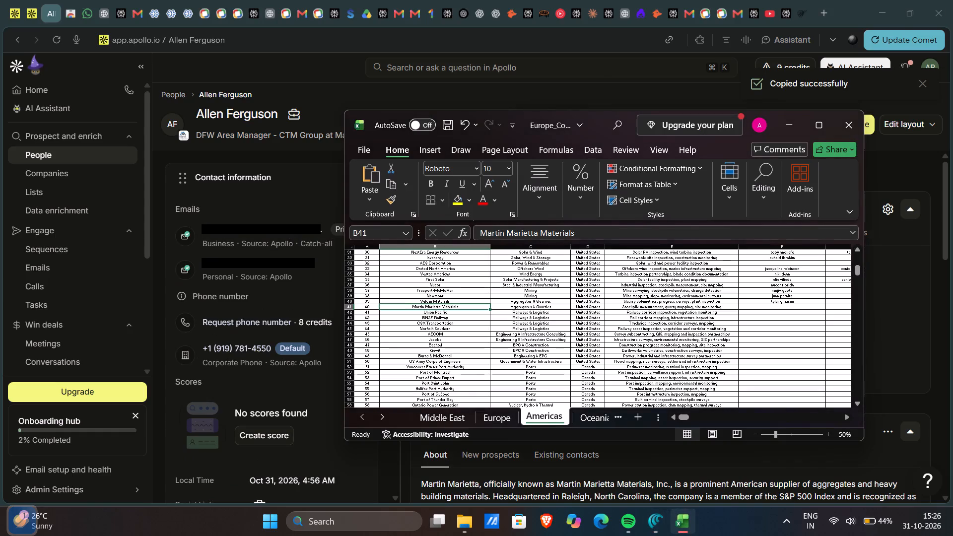
click(617, 305)
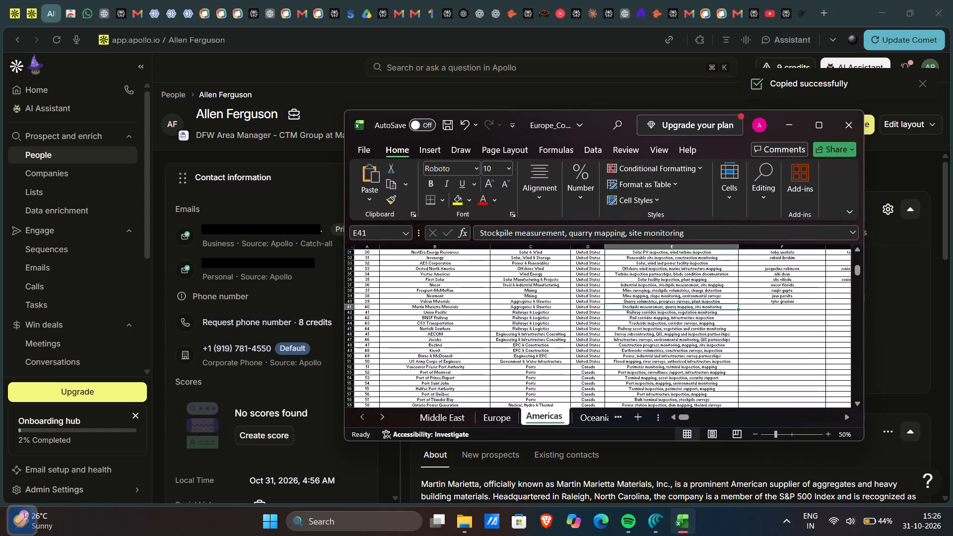
click(770, 305)
scroll(770, 305, left, 1)
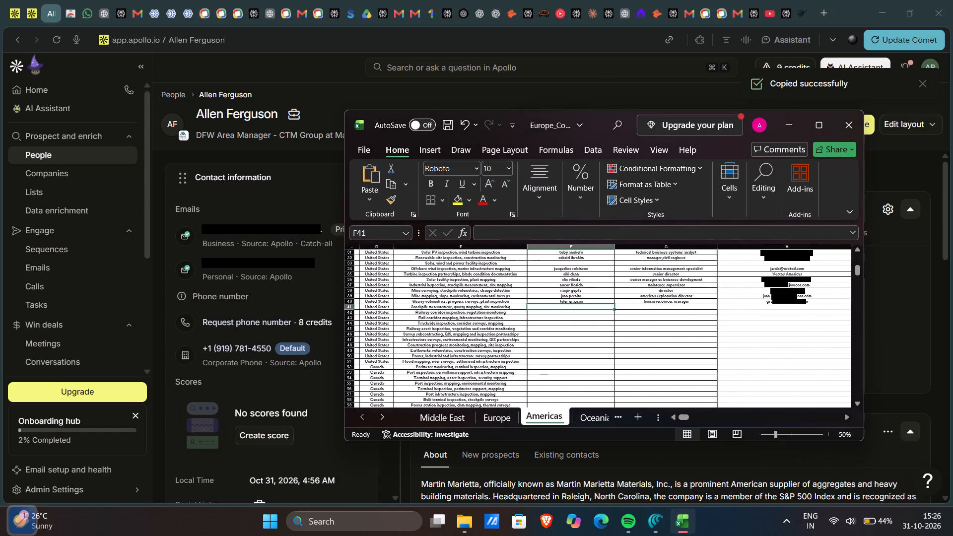
click(766, 305)
key(ctrl+v)
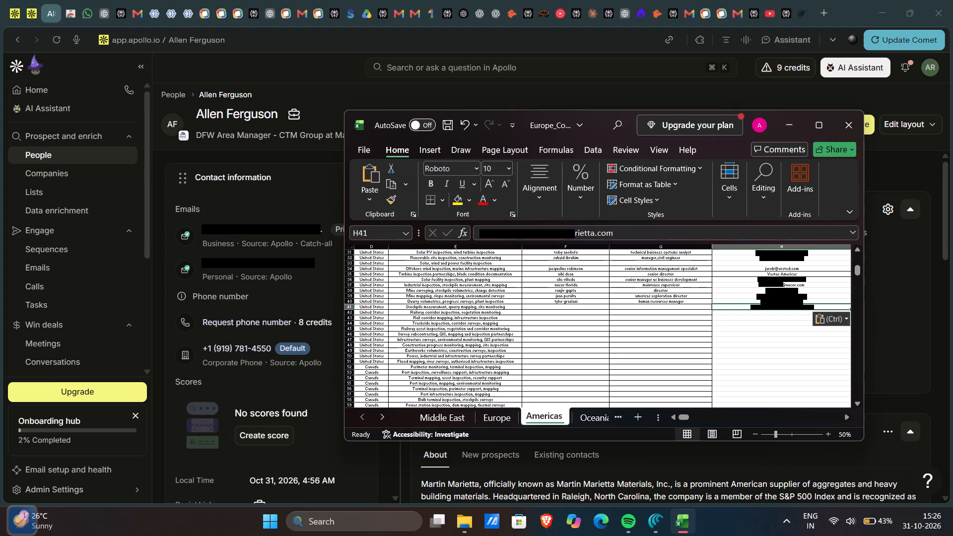
Select the job title cell G41 in the Martin Marietta Materials row.
click(654, 308)
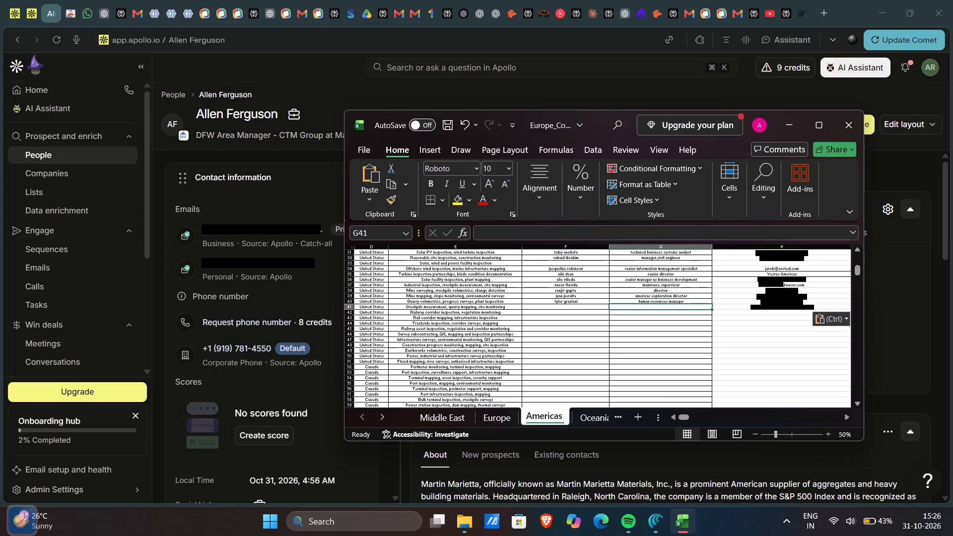
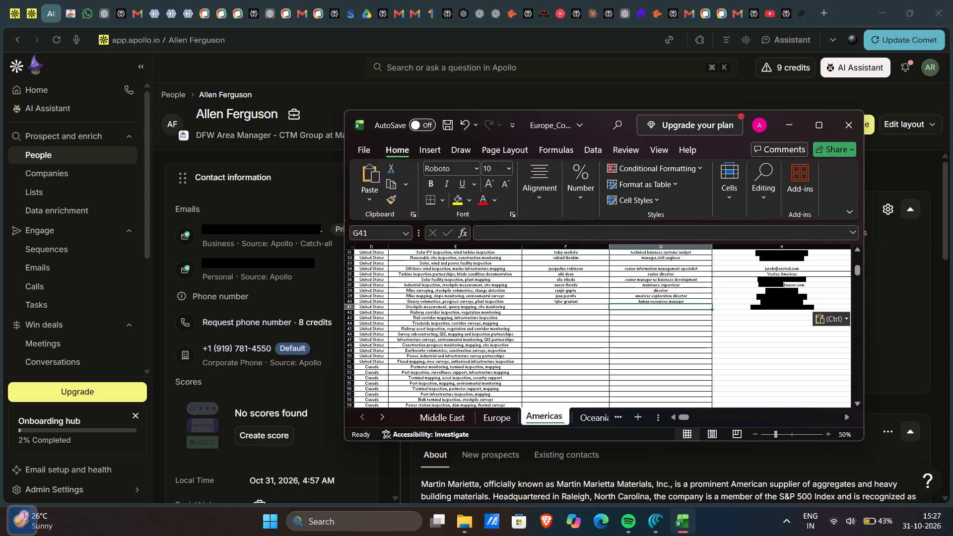
Enter the job title "dfw area manager" in cell G41 of the Martin Marietta Materials row.
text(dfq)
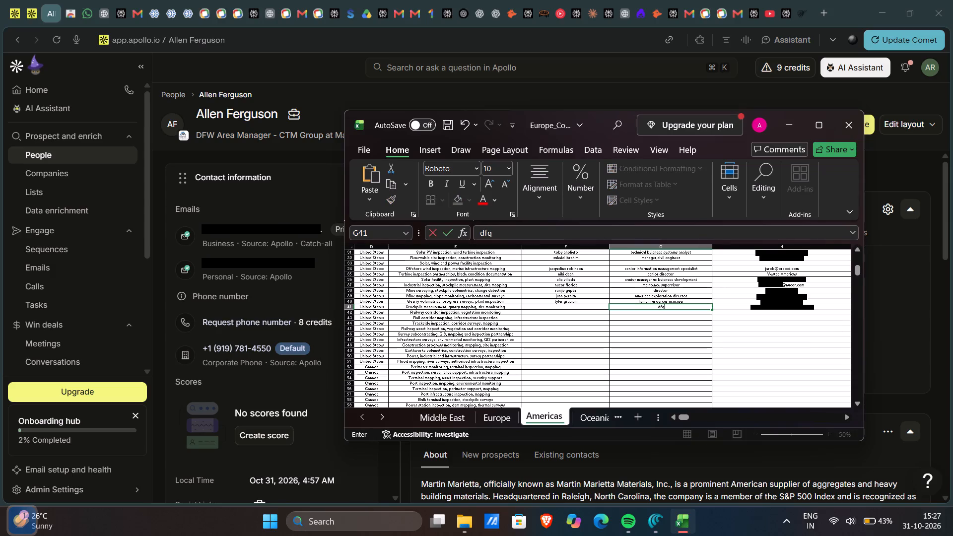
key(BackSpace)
ctrl+scroll(728, 310, up, 1)
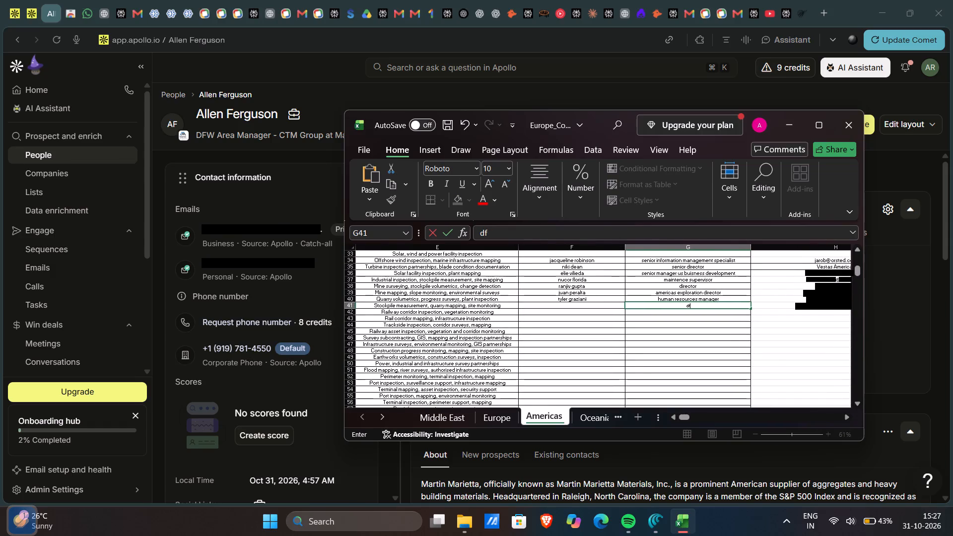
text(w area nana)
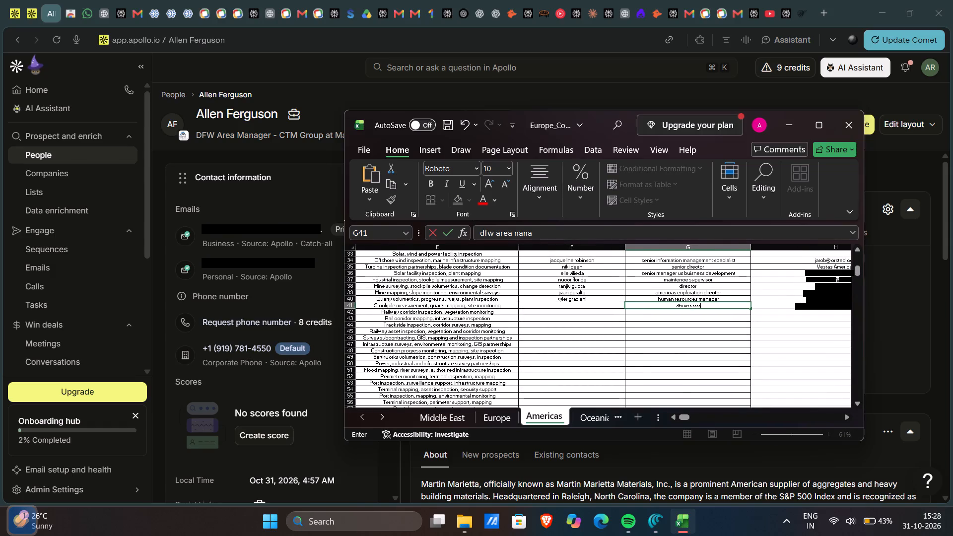
ctrl+scroll(745, 353, up, 2)
click(729, 303)
ctrl+scroll(723, 307, up, 7)
click(817, 126)
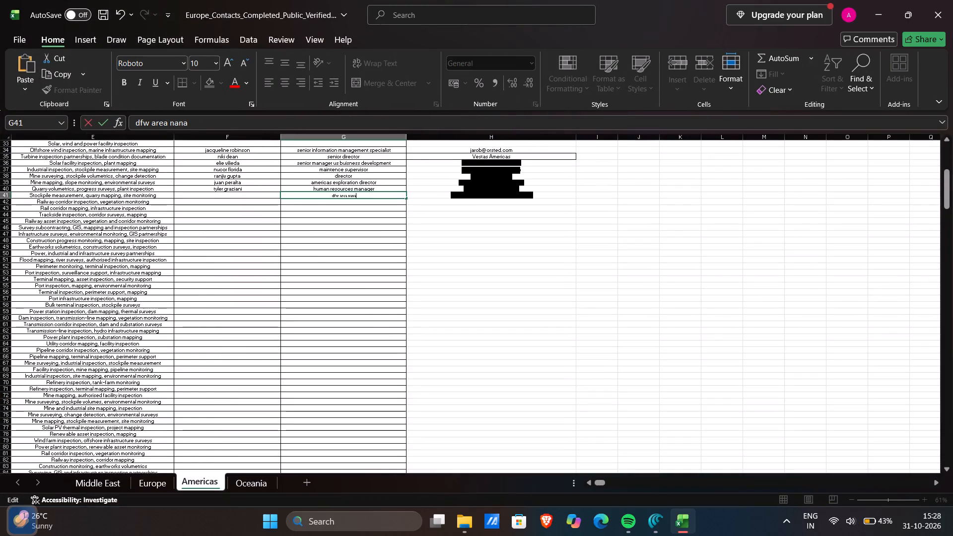
ctrl+scroll(373, 233, up, 2)
click(472, 303)
scroll(472, 303, up, 1)
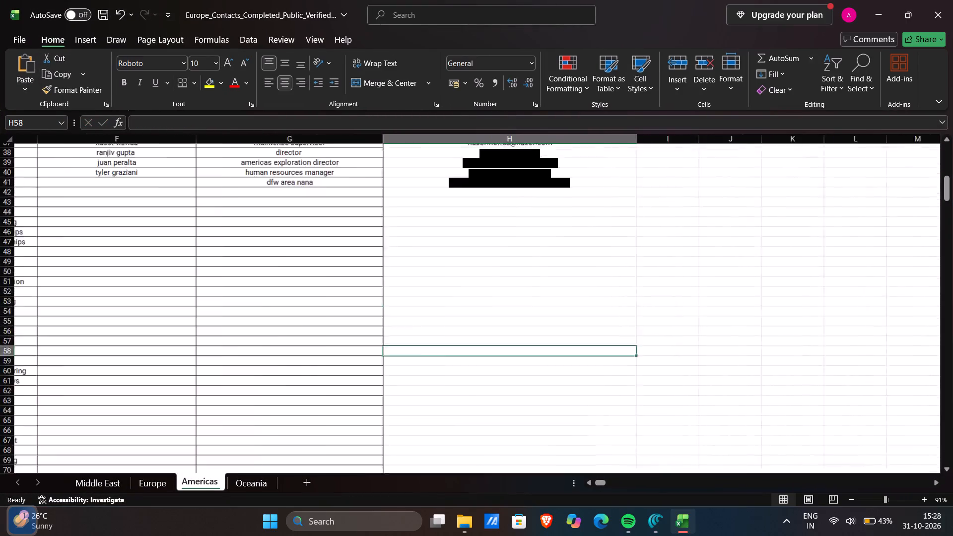
scroll(472, 303, up, 1)
click(328, 268)
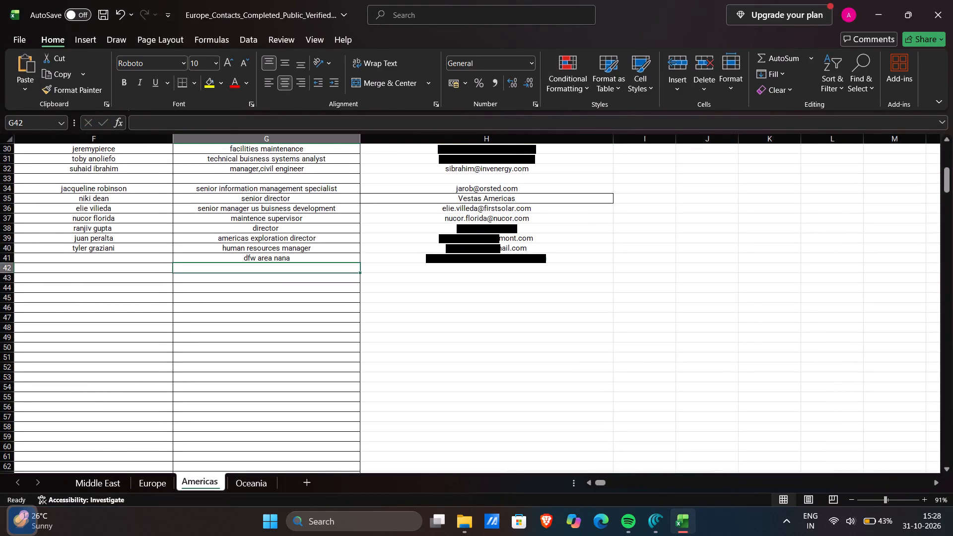
click(331, 260)
click(914, 14)
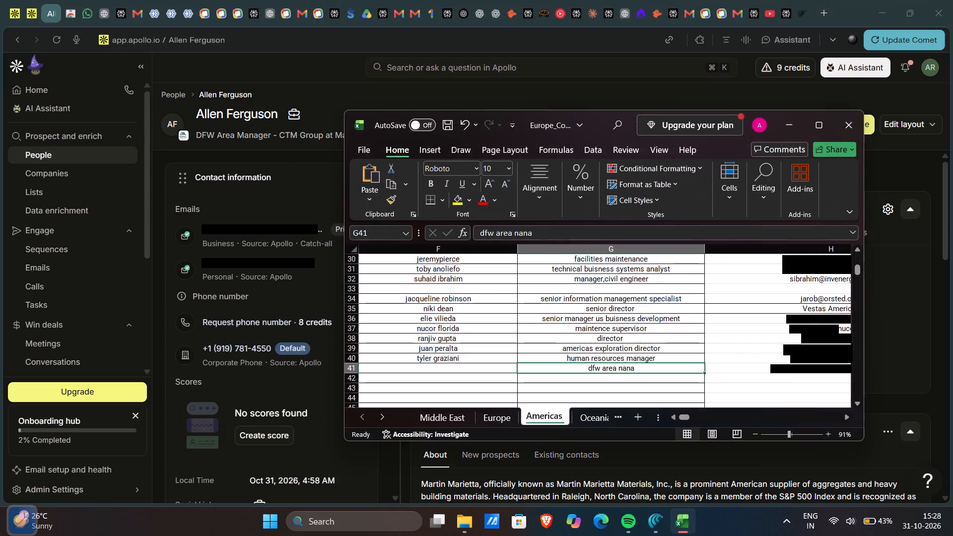
key(BackSpace)
key(BackSpace)
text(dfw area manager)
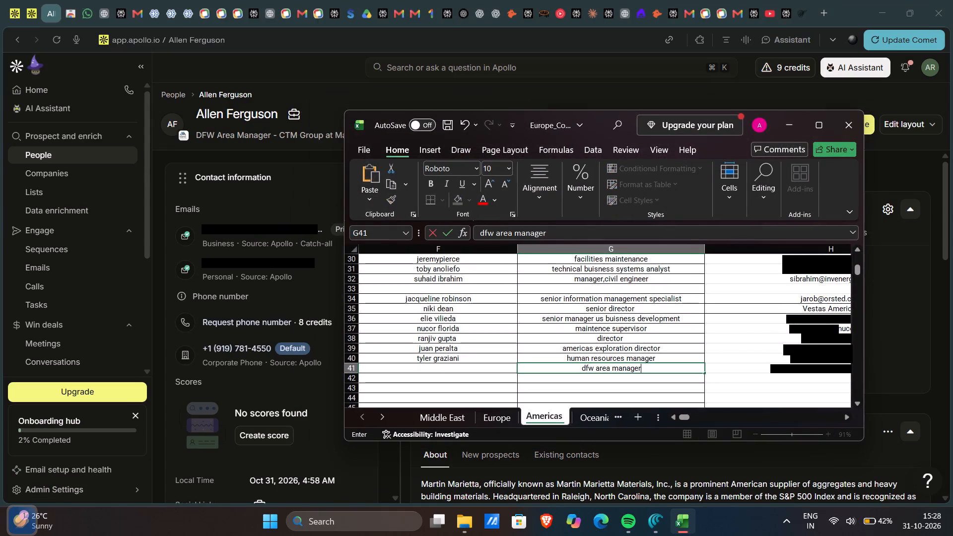
Enter the DFW Area Manager's full name in lowercase in cell F41 of the Martin Marietta Materials row.
click(482, 367)
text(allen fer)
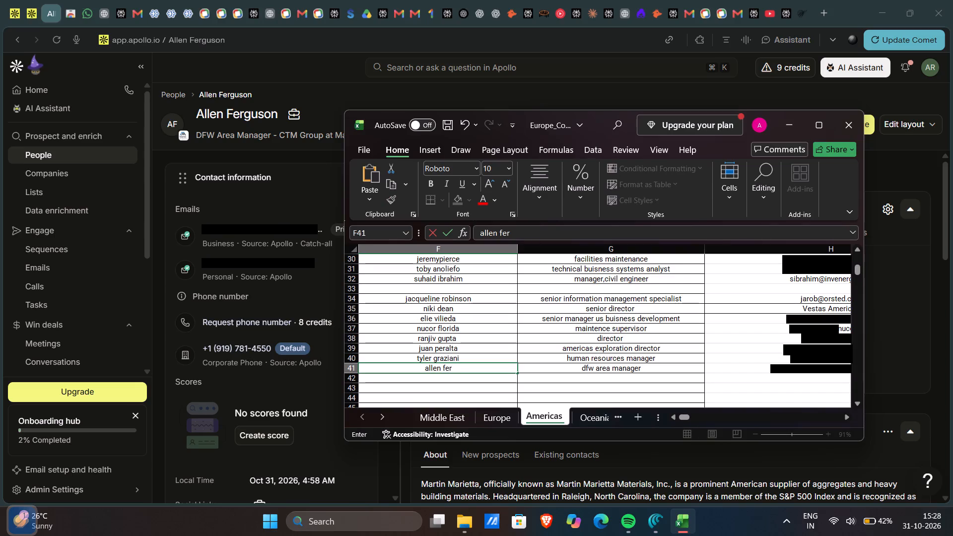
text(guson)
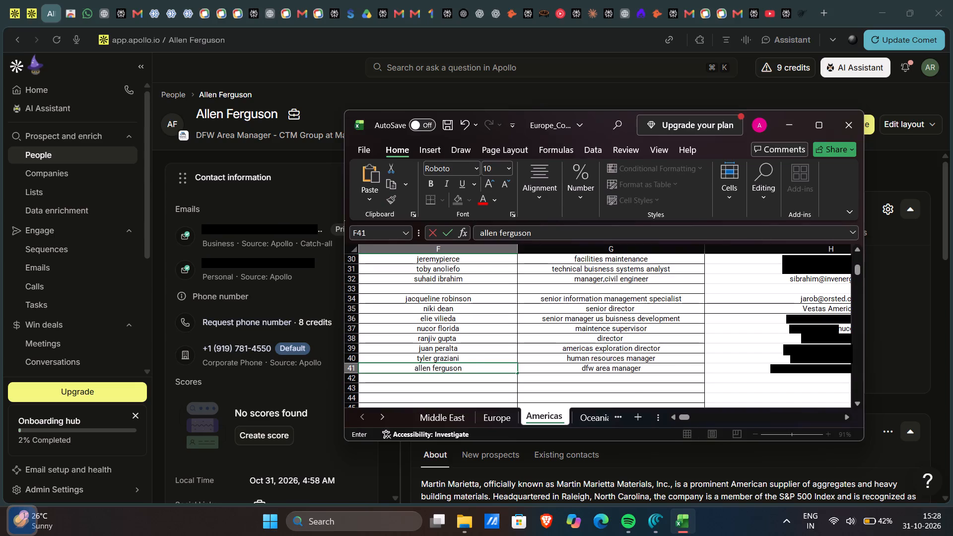
Copy the company name Union Pacific from cell B42 of the Americas sheet.
scroll(471, 373, right, 5)
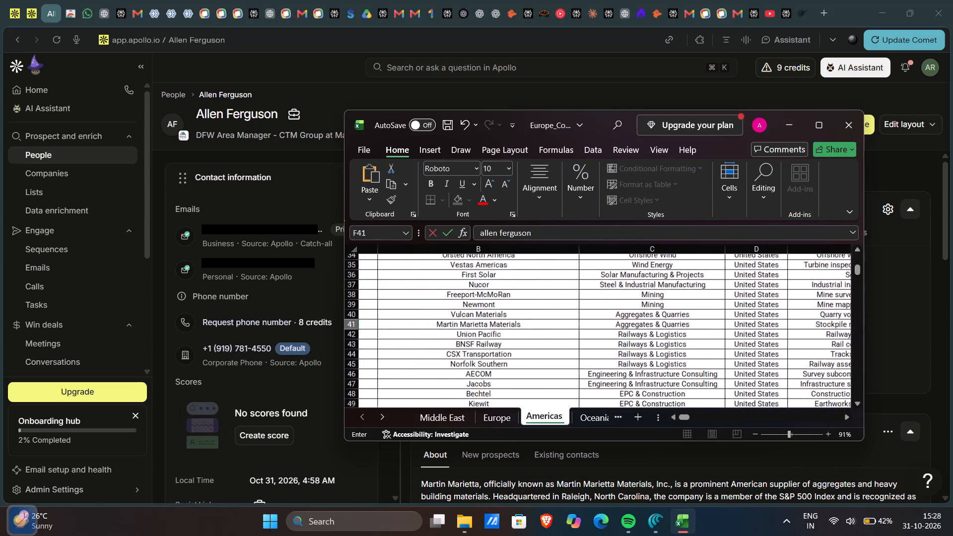
scroll(471, 373, right, 1)
click(477, 336)
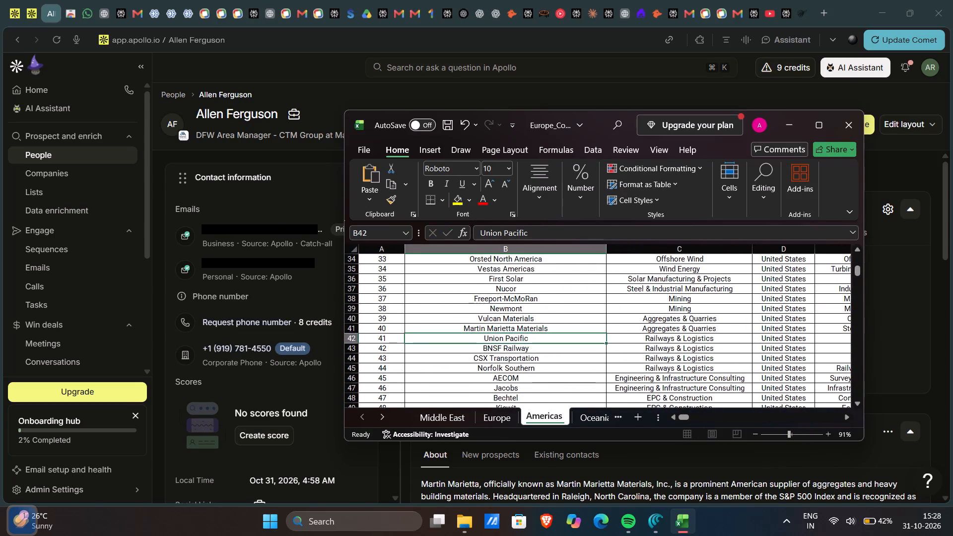
key(ctrl+c)
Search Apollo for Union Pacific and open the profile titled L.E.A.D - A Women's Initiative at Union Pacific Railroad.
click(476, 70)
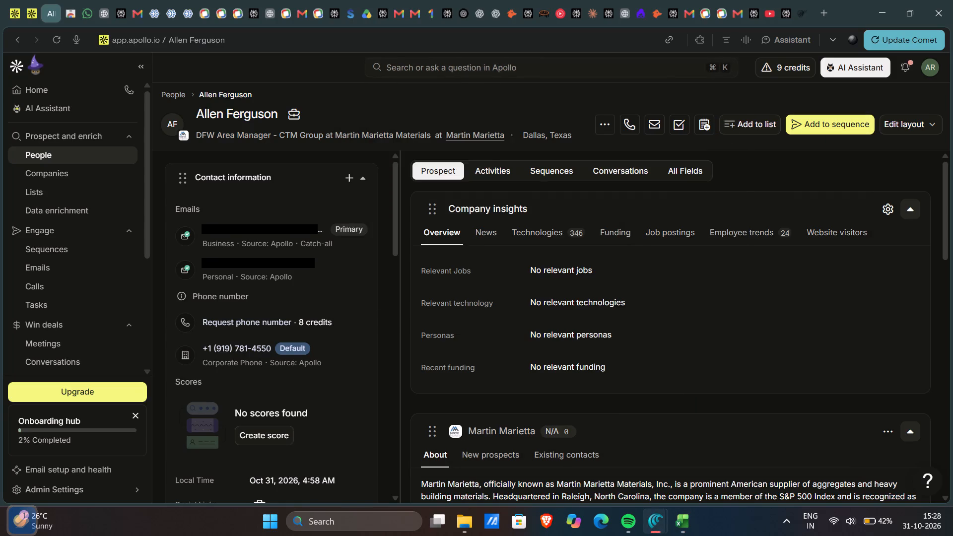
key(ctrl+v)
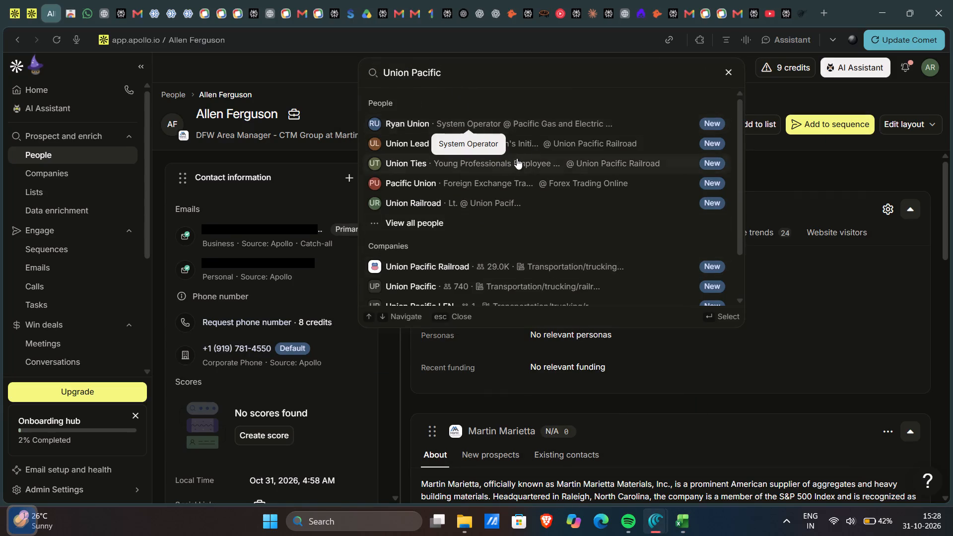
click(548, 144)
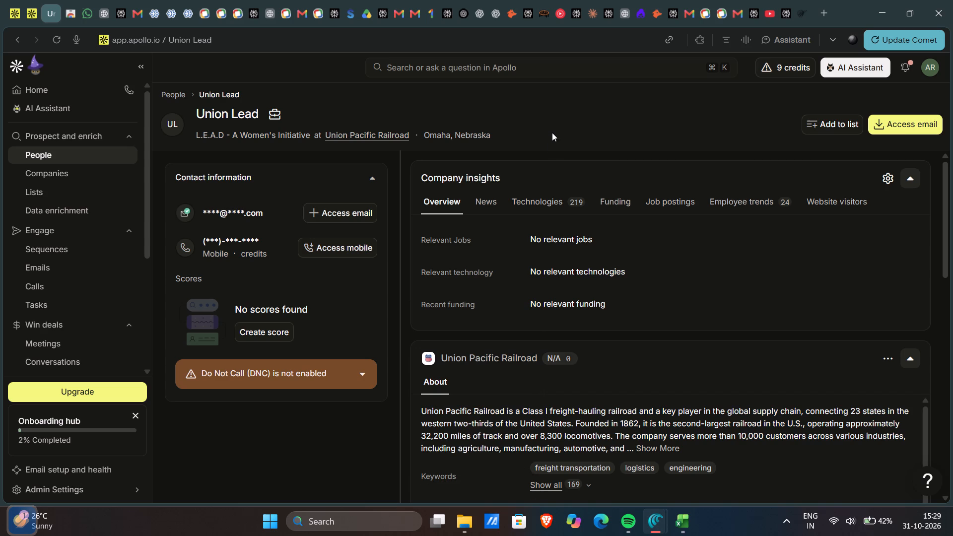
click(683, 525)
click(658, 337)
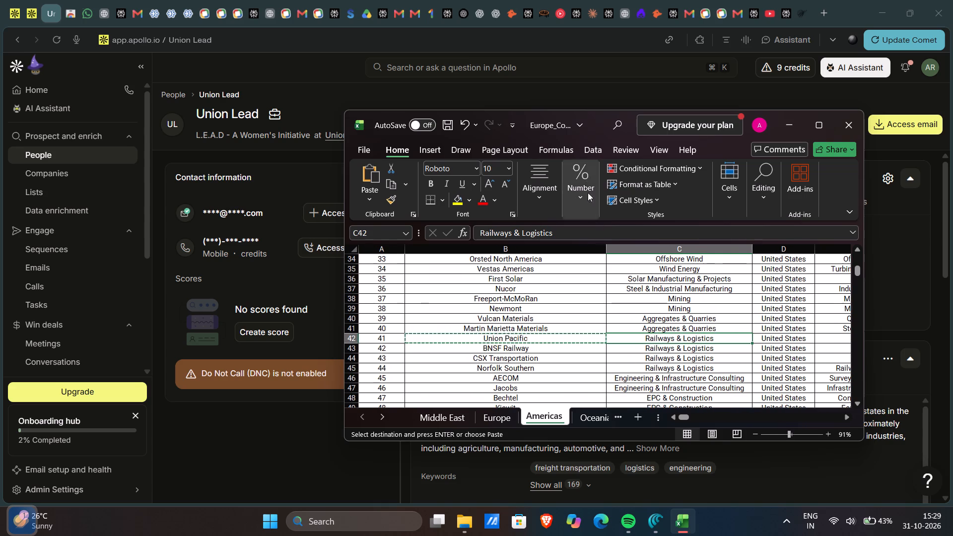
Search Apollo for Union Pacific and open the people list of the Union Pacific Railroad company.
click(545, 71)
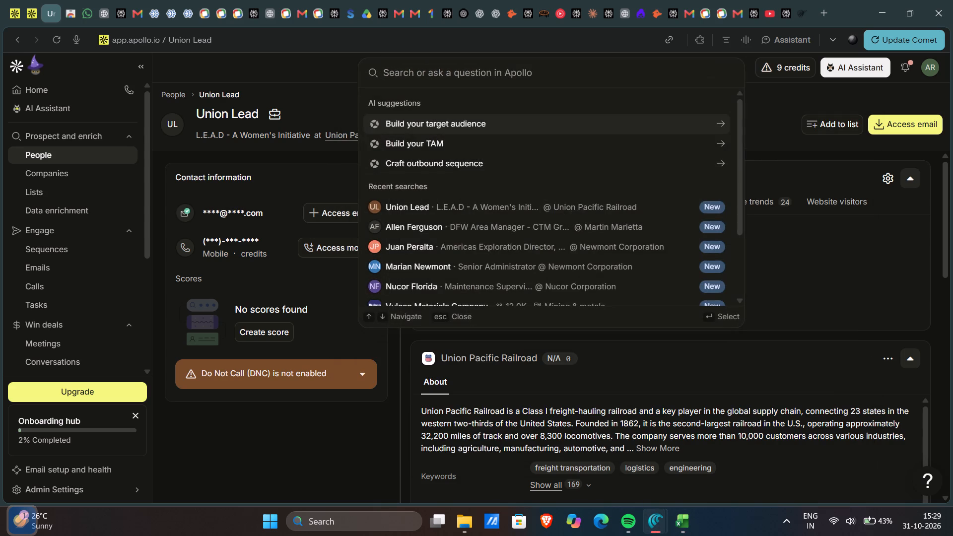
key(ctrl+v)
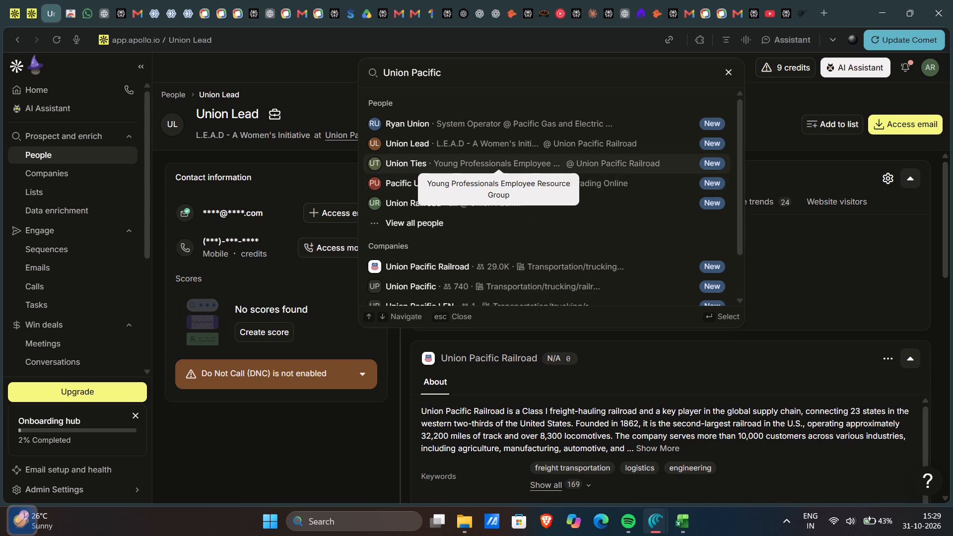
click(503, 261)
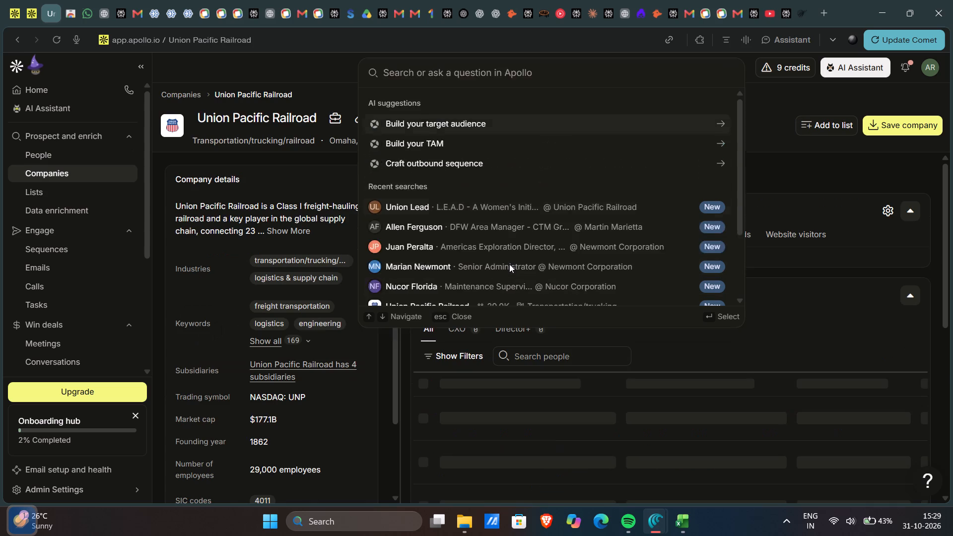
click(485, 161)
click(489, 166)
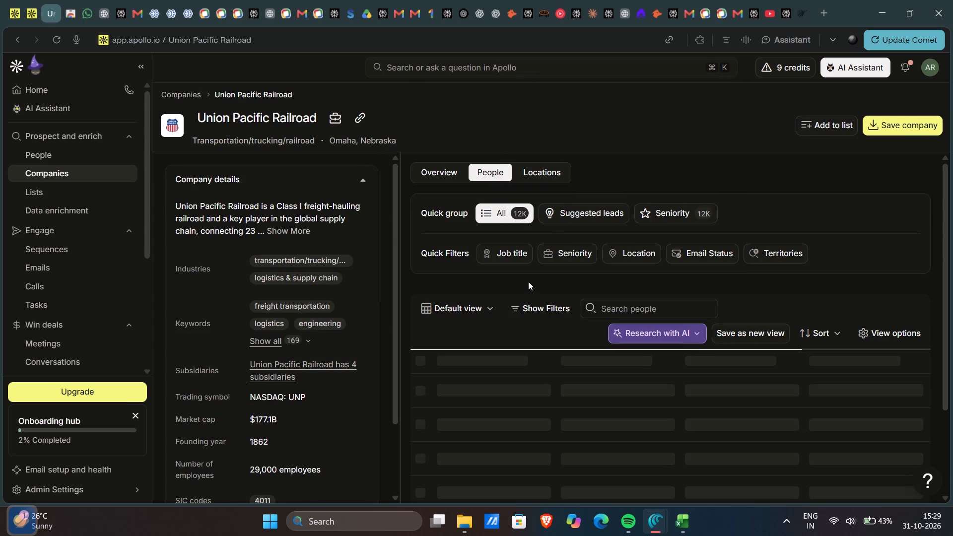
Open the profile of Union Pacific Railroad's Executive Vice President, Chief Information Officer from the people list.
scroll(530, 385, up, 1)
scroll(593, 367, up, 1)
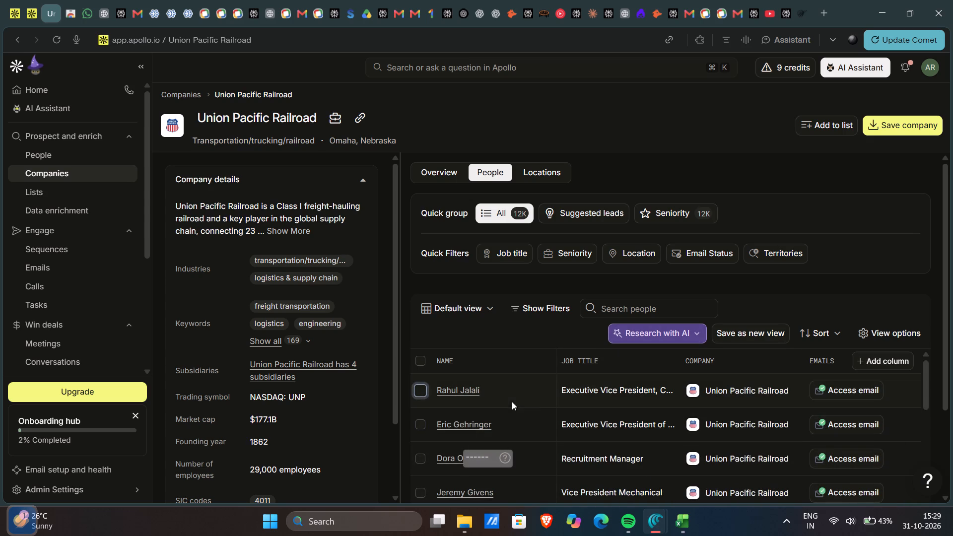
click(458, 399)
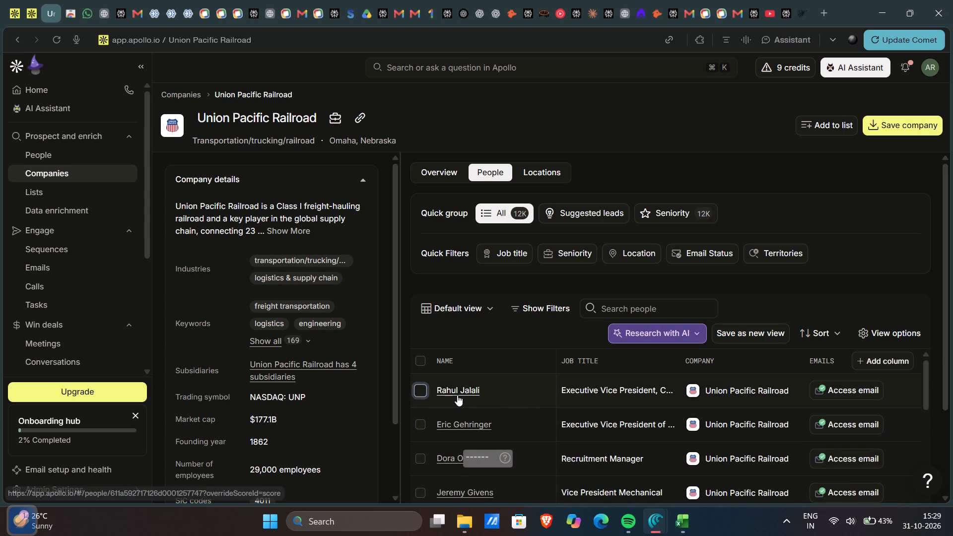
click(457, 397)
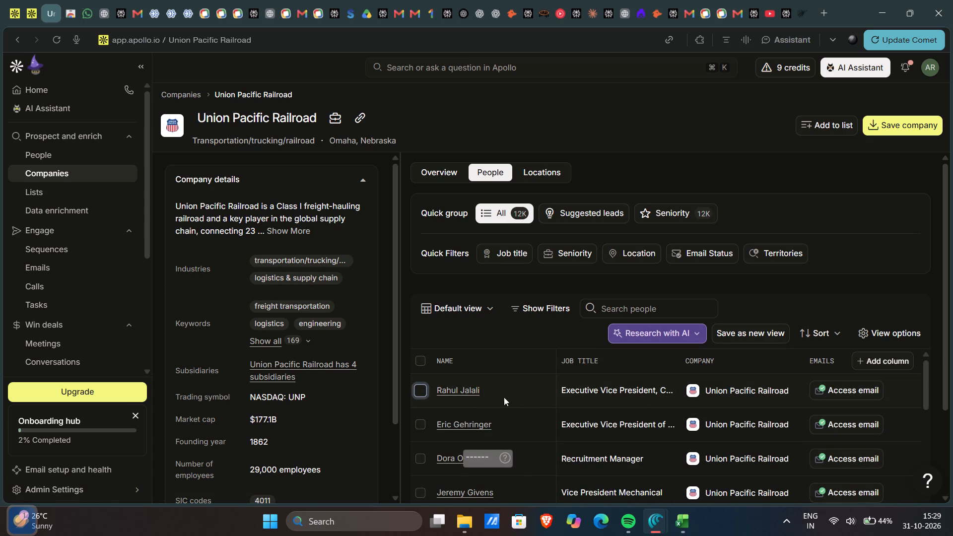
click(477, 391)
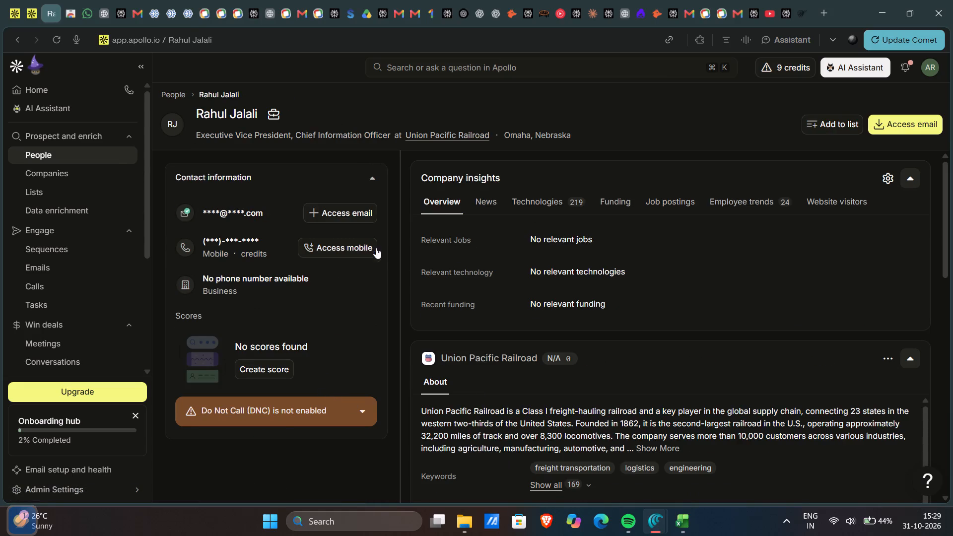
Reveal the Chief Information Officer's emails in Apollo and copy the business one into cell H42 of the Union Pacific row in Excel.
click(359, 209)
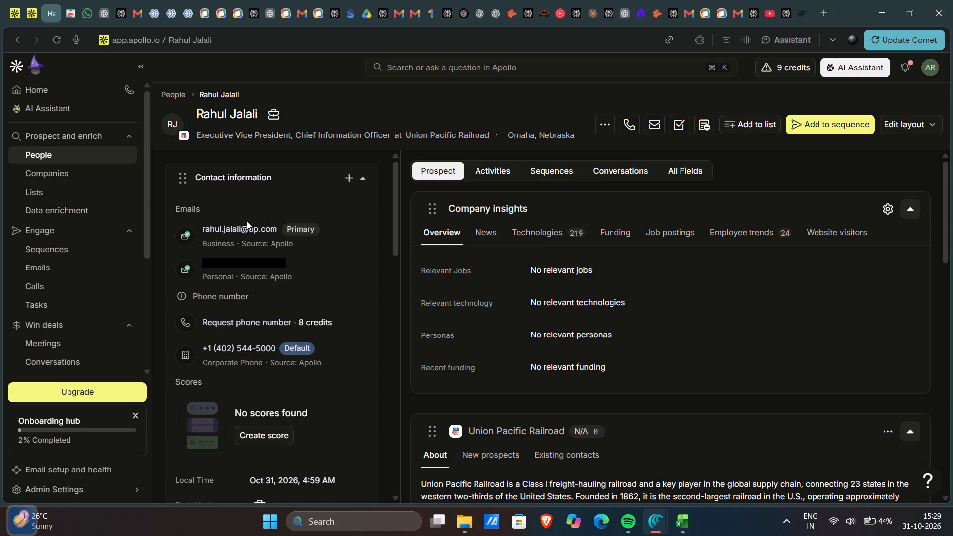
click(287, 236)
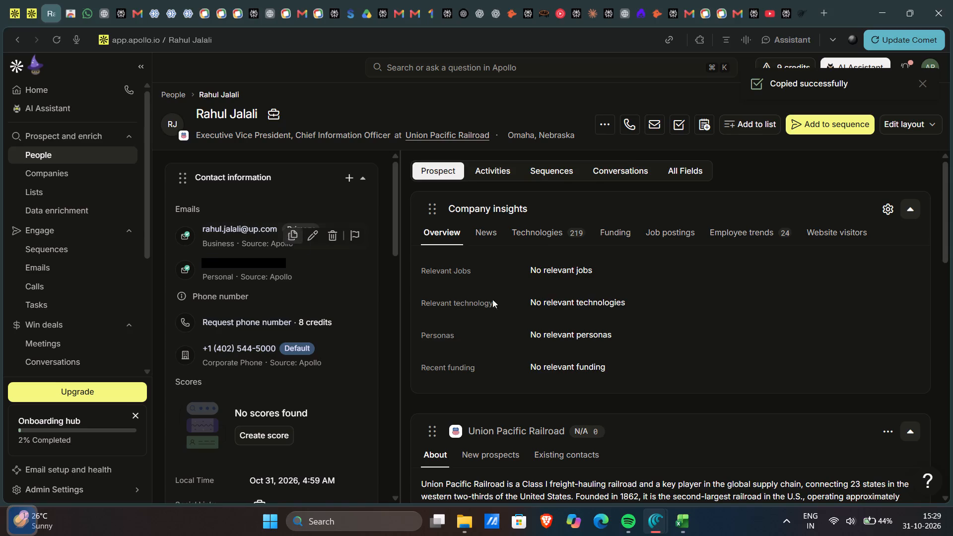
click(682, 523)
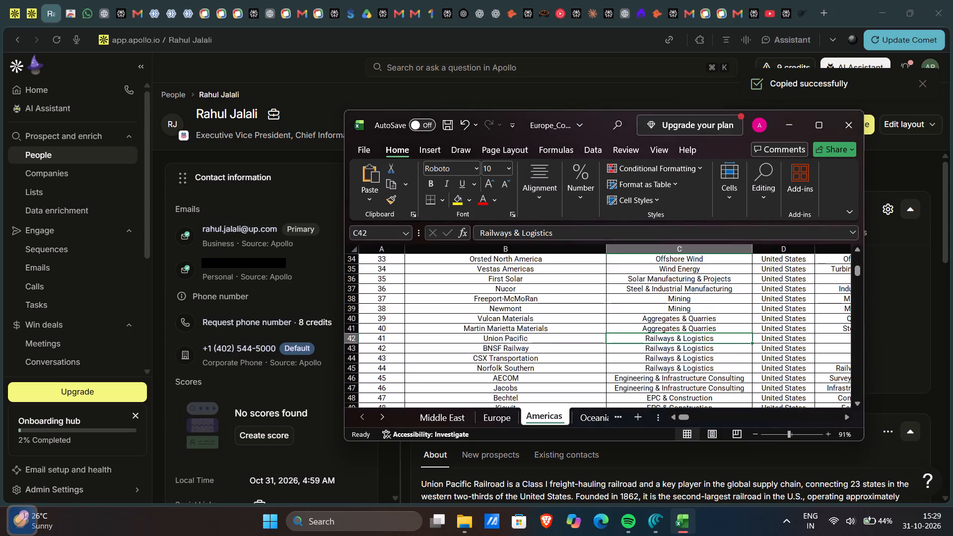
click(795, 342)
scroll(795, 342, left, 2)
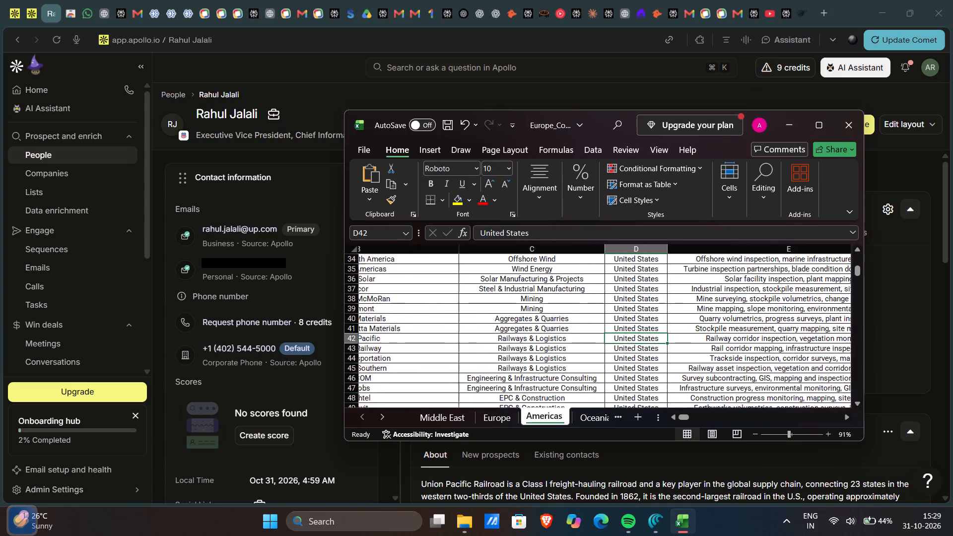
scroll(795, 342, left, 1)
click(794, 342)
scroll(794, 342, left, 3)
scroll(794, 342, right, 1)
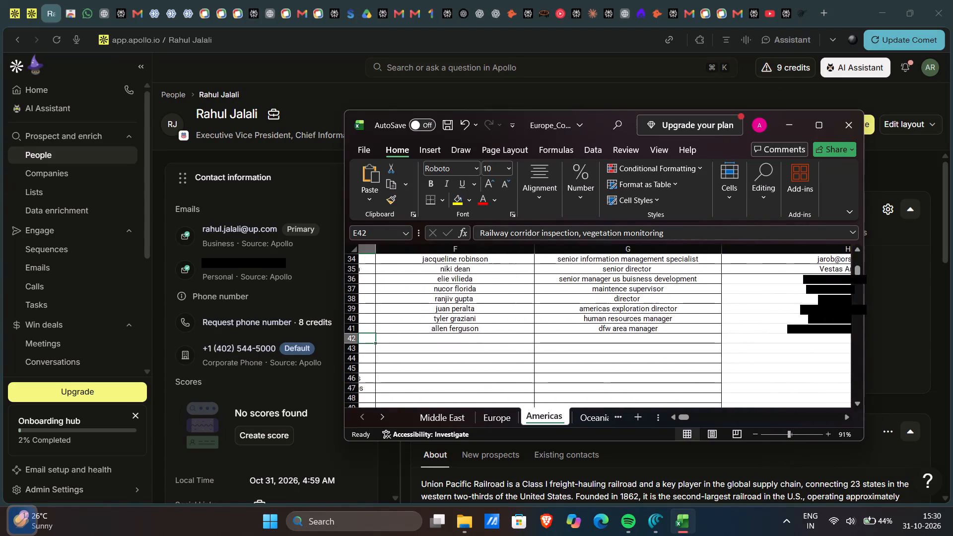
scroll(794, 342, right, 1)
click(788, 339)
key(ctrl+v)
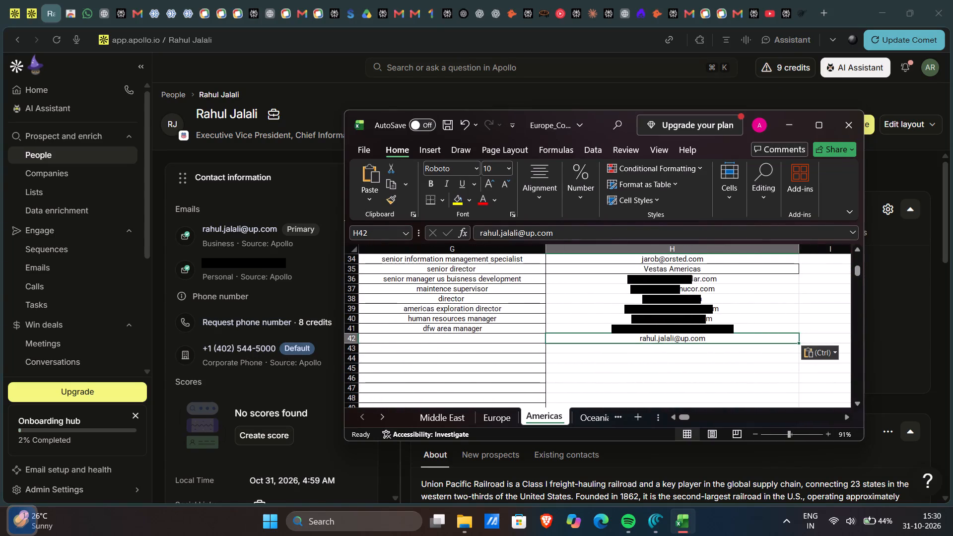
Enter "vice president" as the job title in cell G42 of the Union Pacific row.
click(526, 345)
click(521, 340)
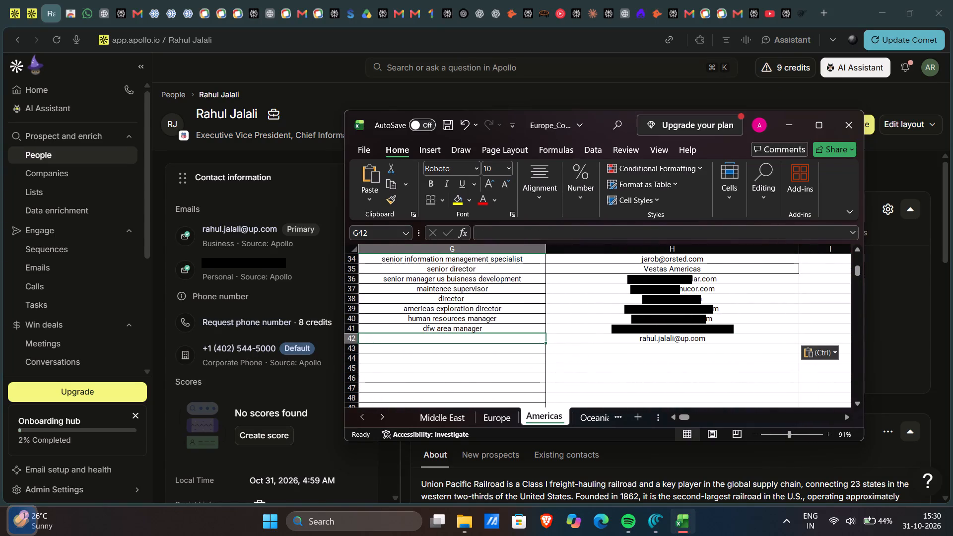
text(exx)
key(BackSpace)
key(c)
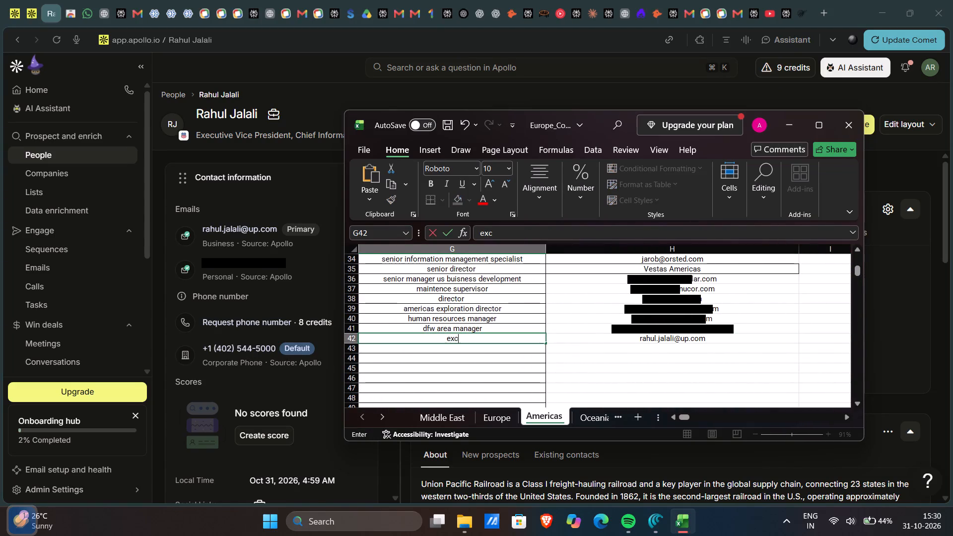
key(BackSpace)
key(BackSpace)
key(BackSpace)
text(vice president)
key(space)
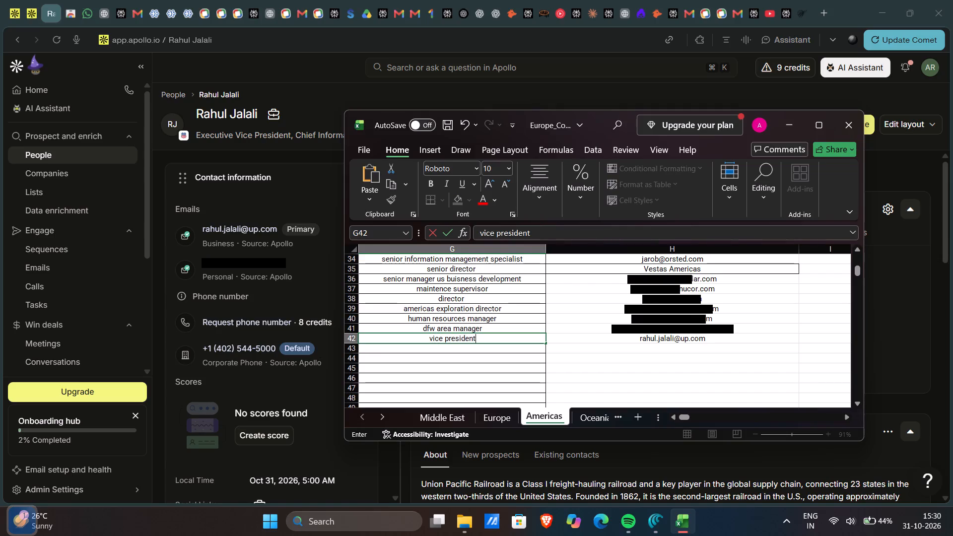
Enter the Union Pacific contact's full name in lowercase in cell F42.
scroll(476, 358, right, 1)
click(485, 343)
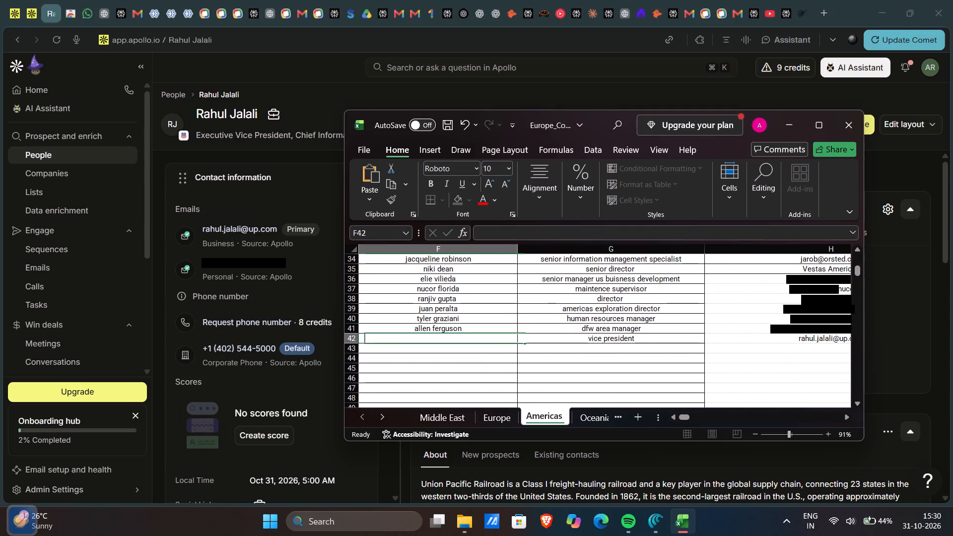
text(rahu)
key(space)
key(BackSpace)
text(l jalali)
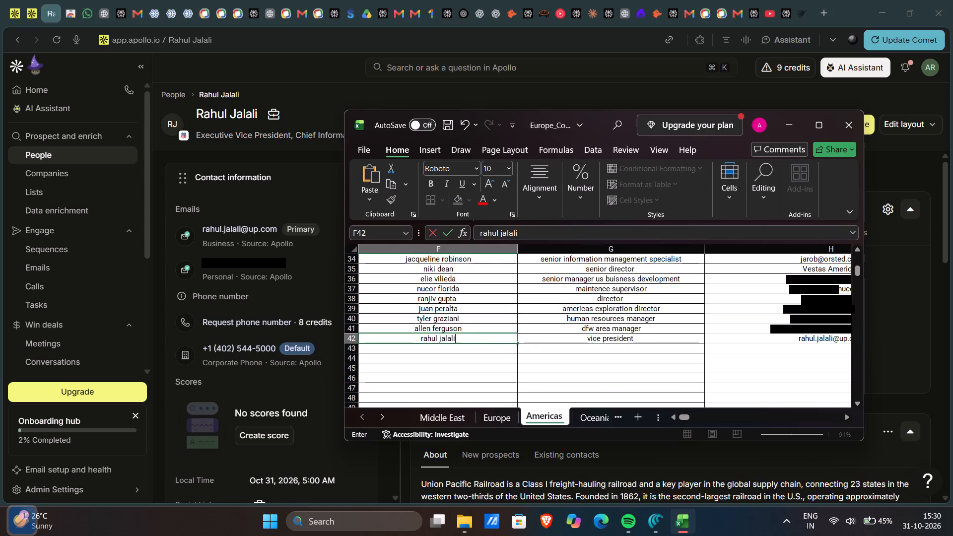
scroll(519, 361, right, 3)
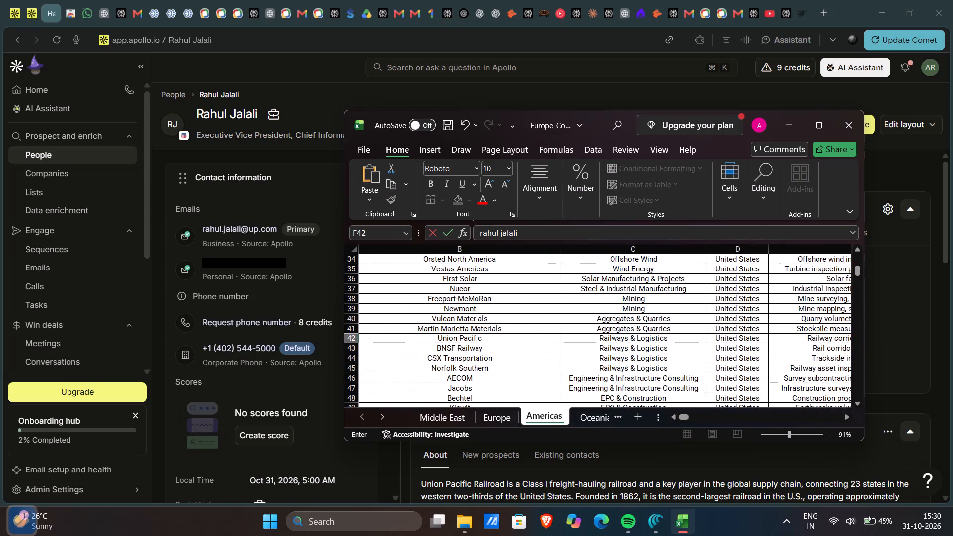
click(447, 343)
click(446, 350)
key(ctrl+c)
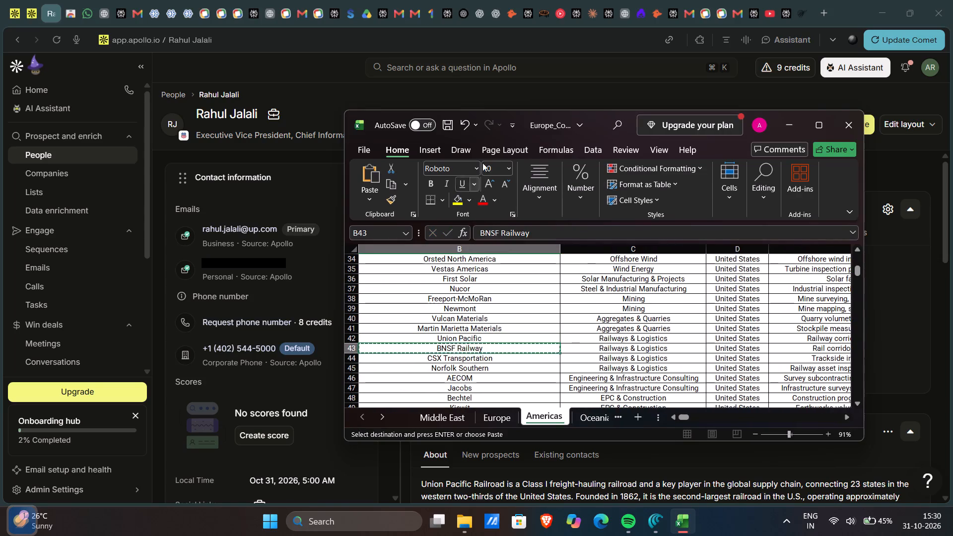
click(478, 71)
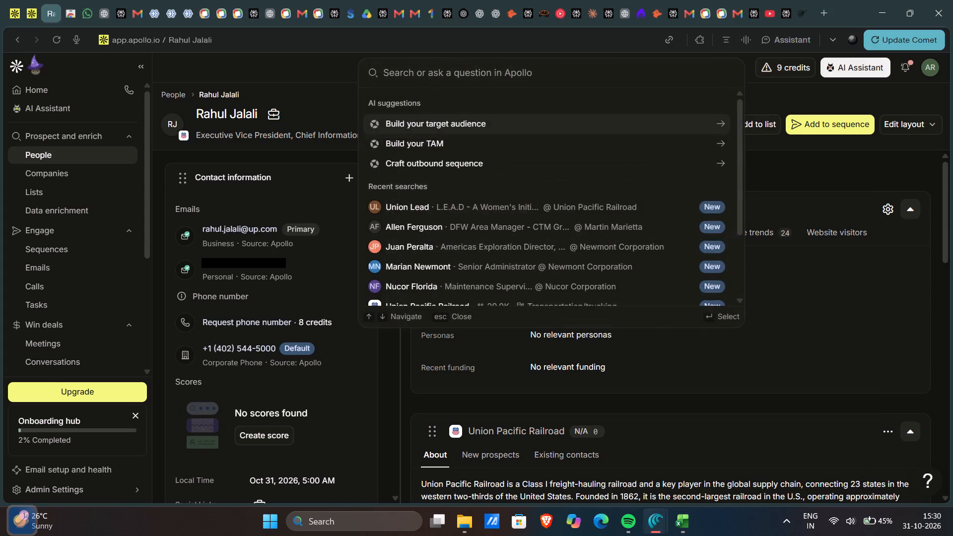
key(ctrl+v)
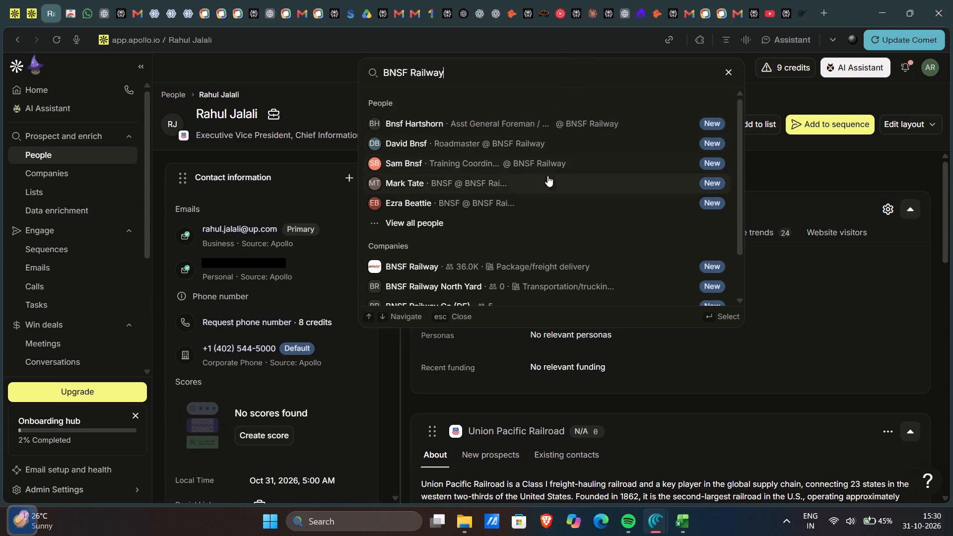
click(504, 170)
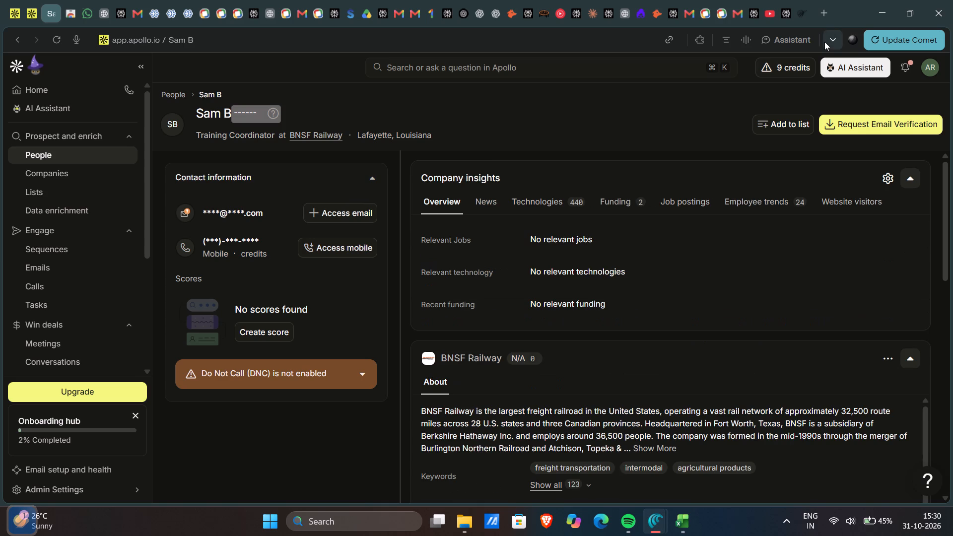
Reveal the BNSF Training Coordinator's business email in Apollo and copy it into cell H43 of the BNSF Railway row in Excel.
click(342, 211)
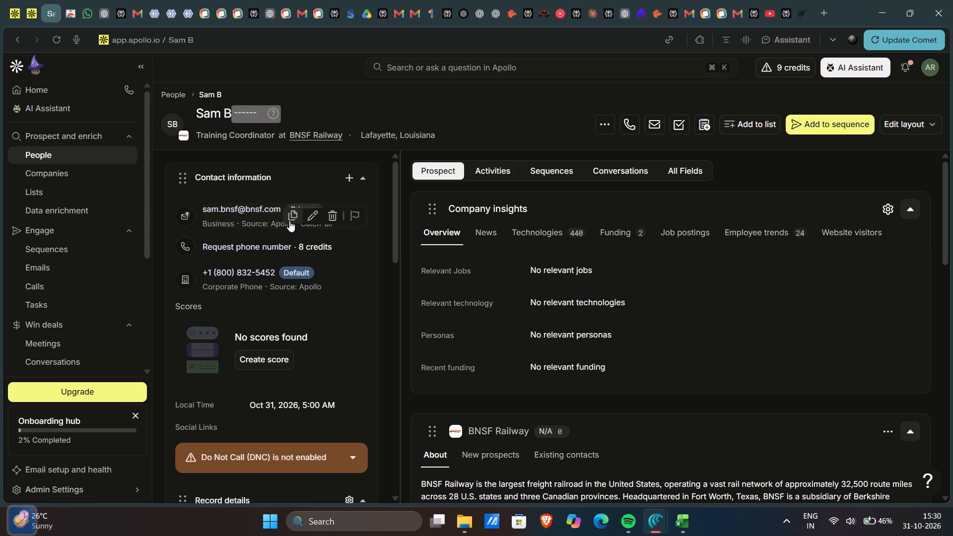
click(289, 221)
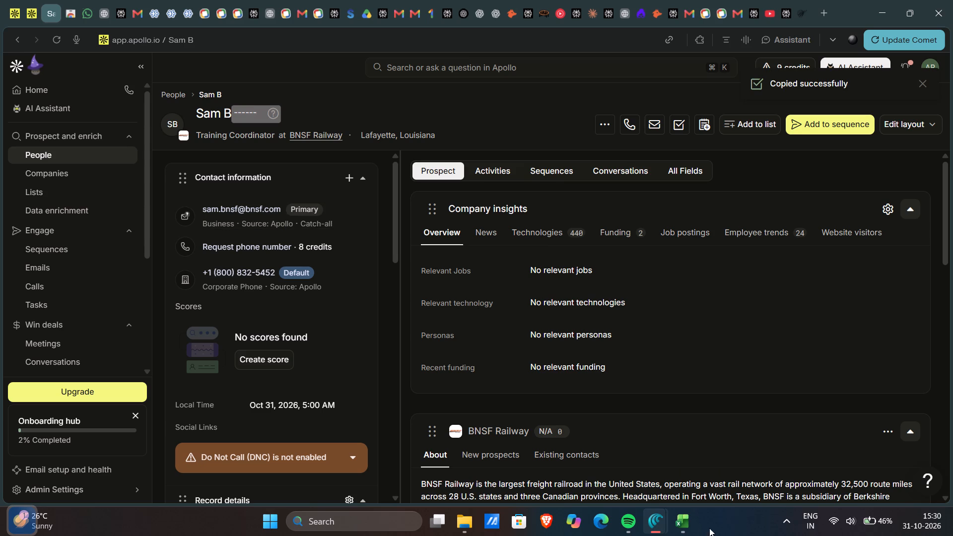
click(699, 526)
click(694, 525)
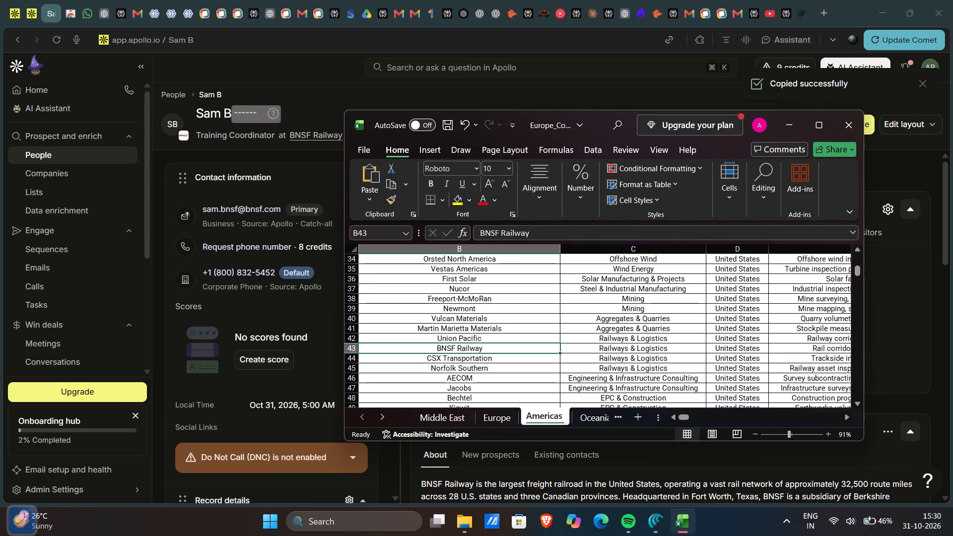
click(777, 350)
scroll(777, 350, left, 3)
scroll(777, 350, right, 1)
scroll(777, 350, left, 1)
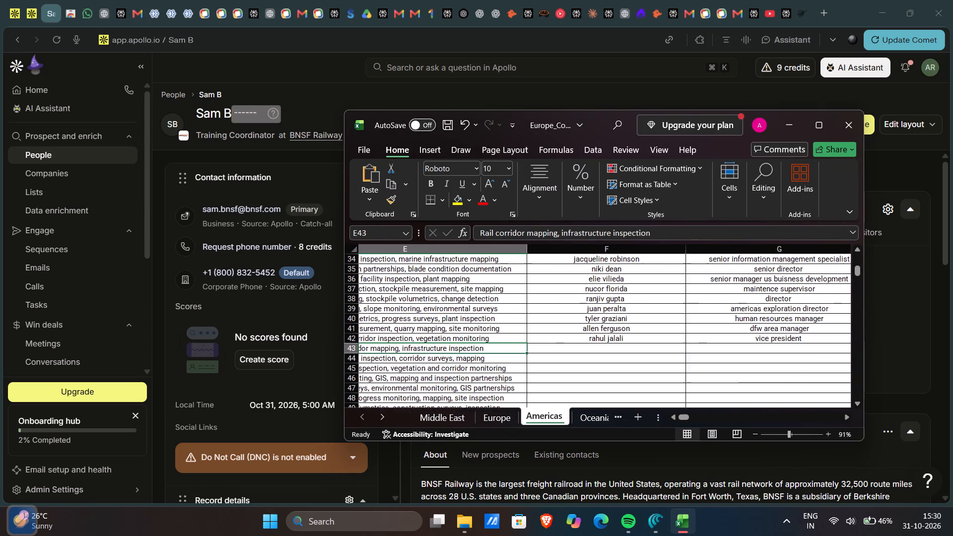
scroll(777, 350, left, 1)
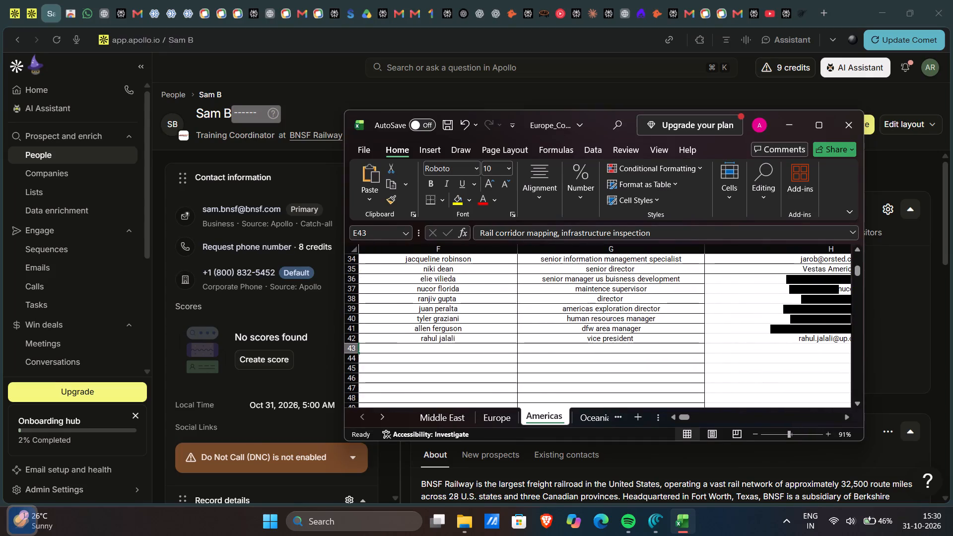
click(722, 344)
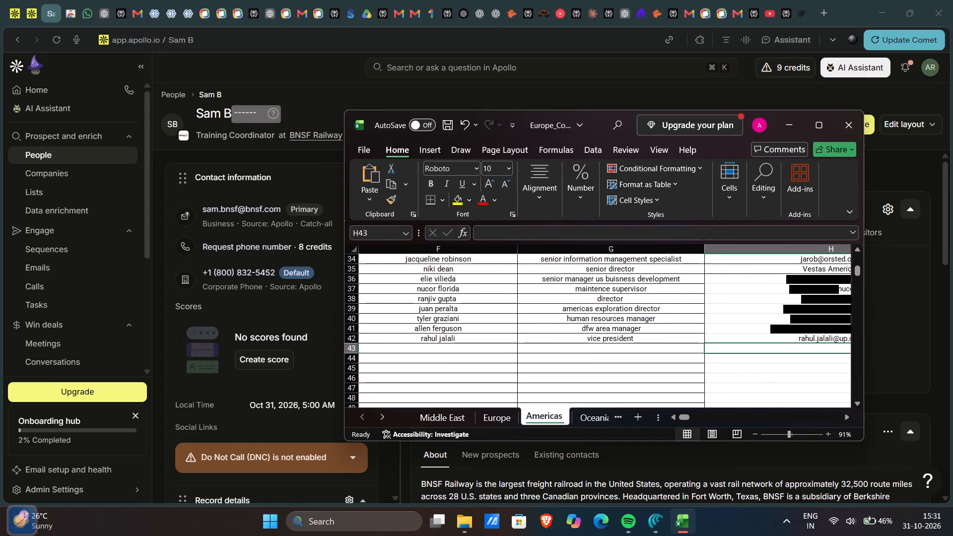
key(ctrl+v)
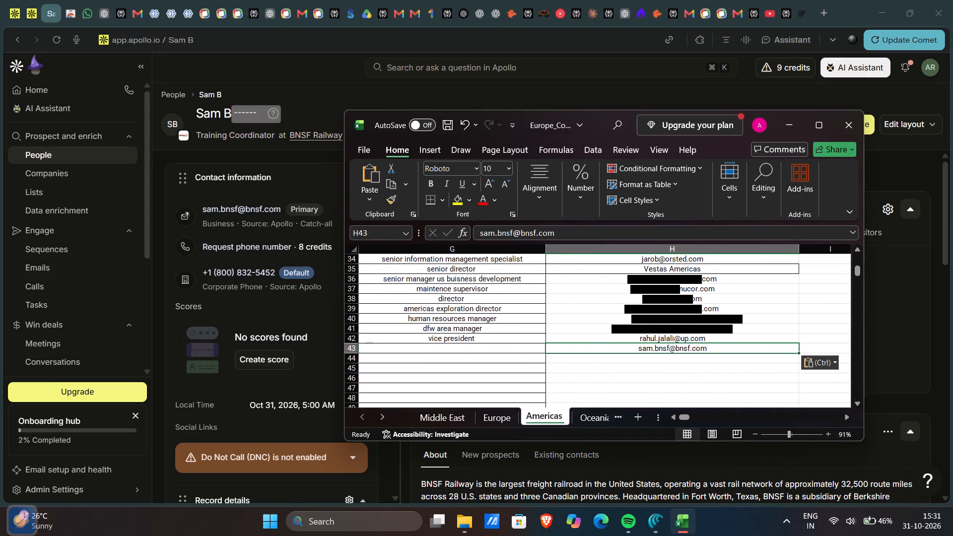
Enter "training coordinator" as the job title in cell G43 of the BNSF Railway row.
click(513, 348)
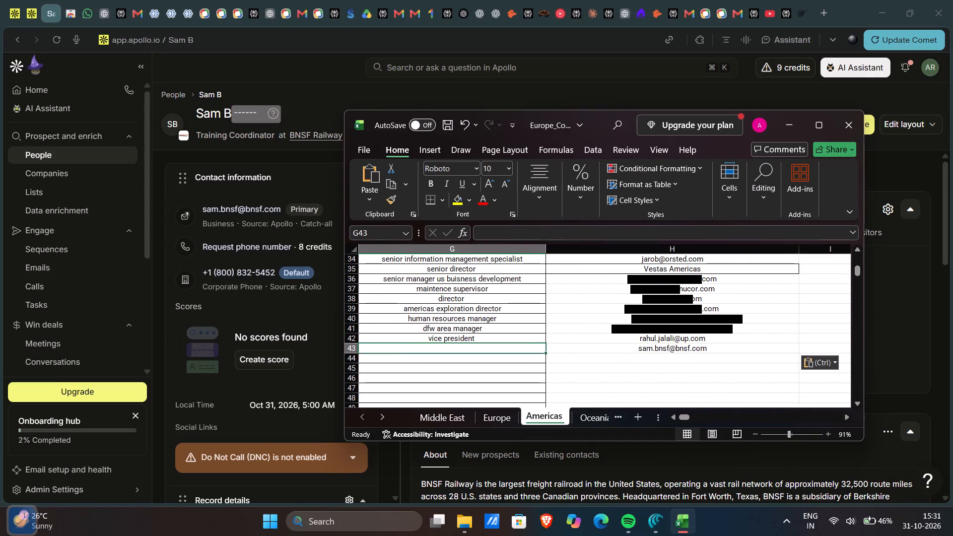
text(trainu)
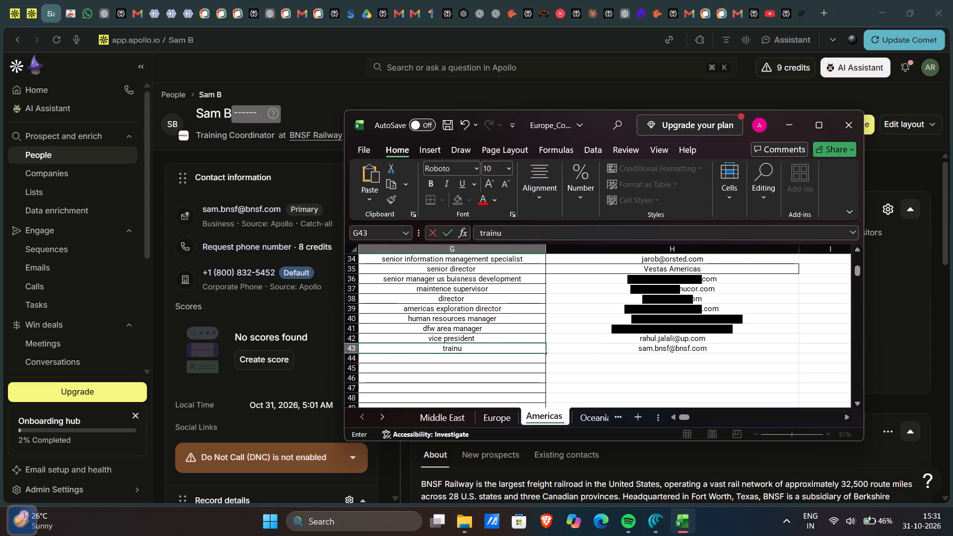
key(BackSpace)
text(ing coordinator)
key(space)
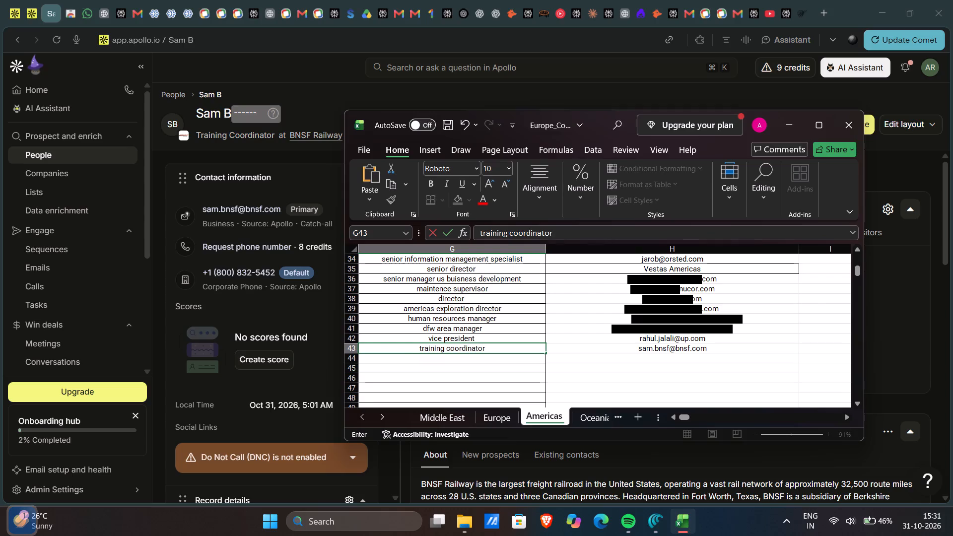
Enter the BNSF Railway contact's full name in lowercase in cell F43.
scroll(401, 367, right, 2)
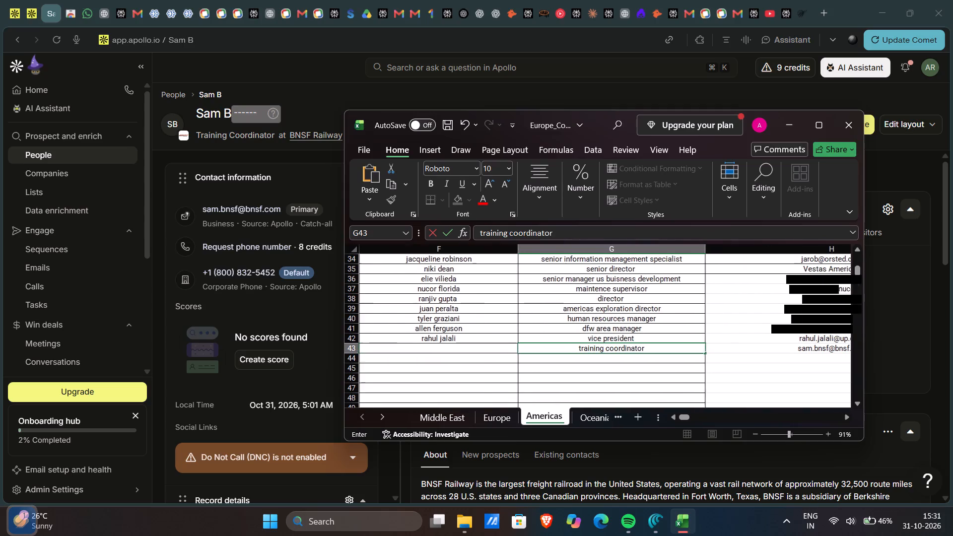
click(437, 352)
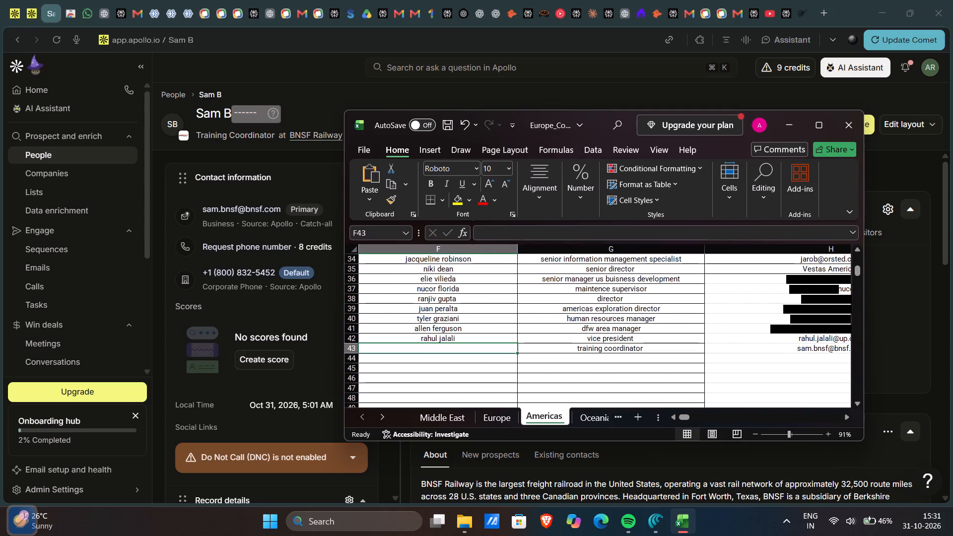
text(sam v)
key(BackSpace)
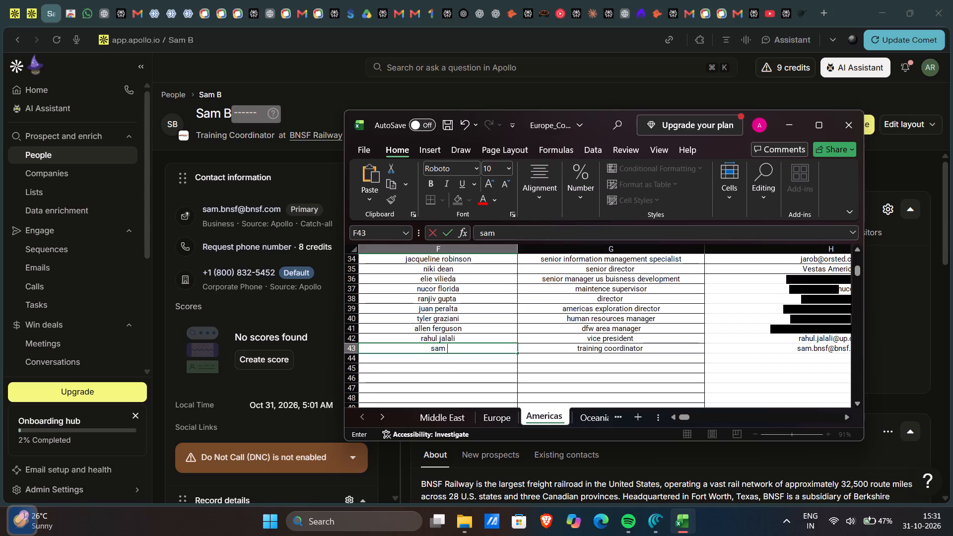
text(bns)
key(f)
Copy CSX Transportation from cell B44, search Apollo for it and open the people list of the CSX Transportation Intermodal company.
scroll(499, 352, right, 1)
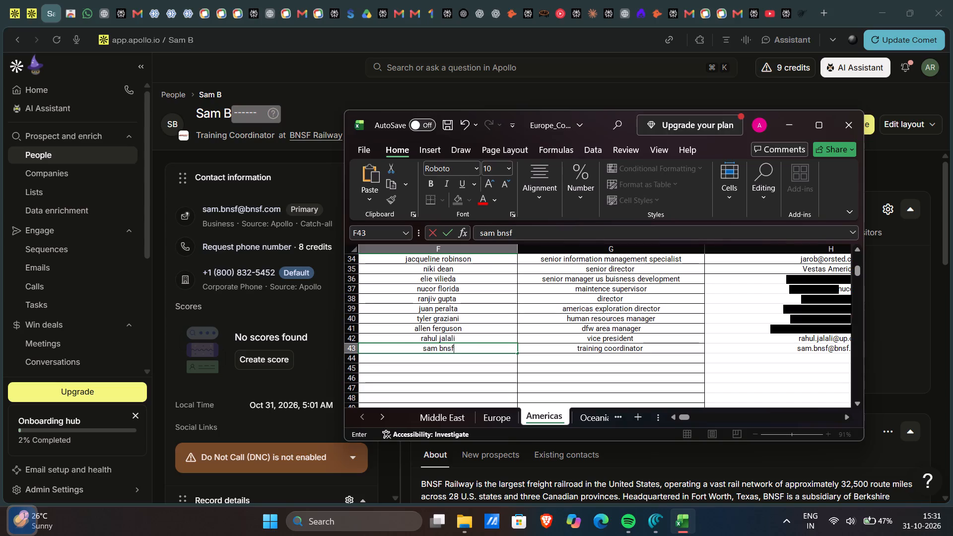
scroll(499, 352, right, 4)
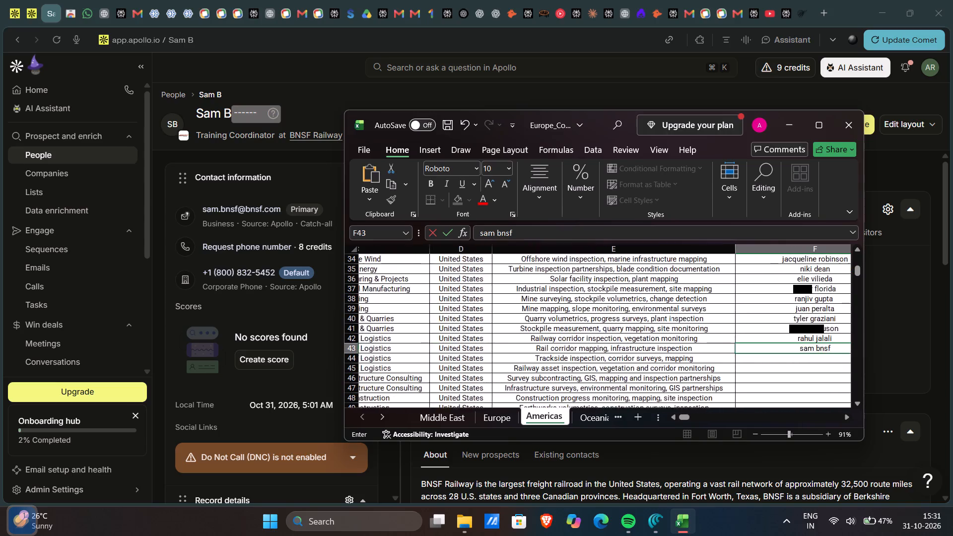
scroll(499, 366, right, 2)
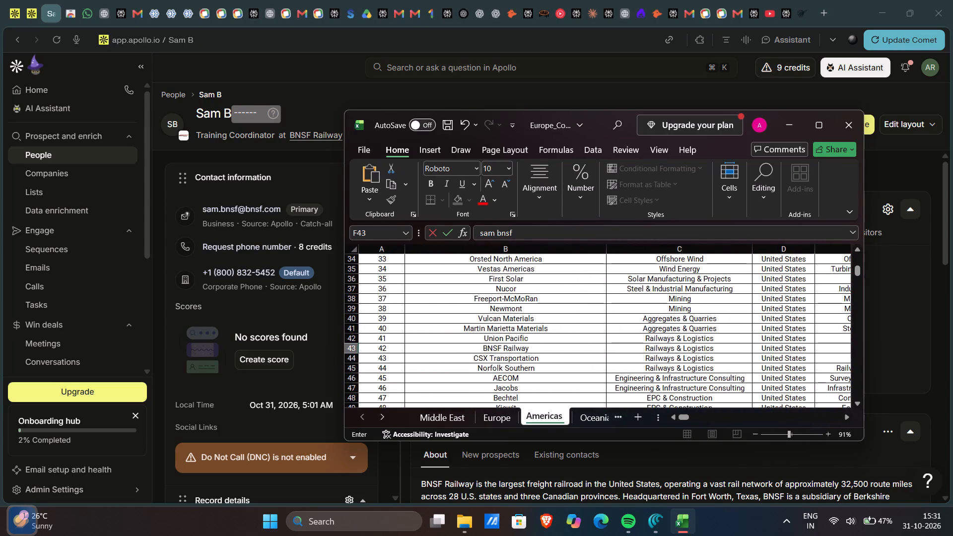
click(489, 349)
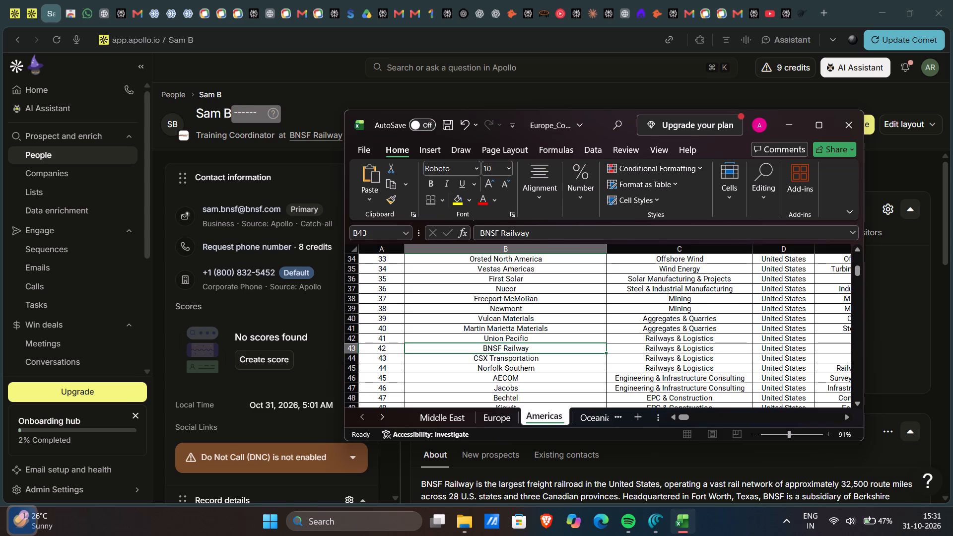
click(489, 360)
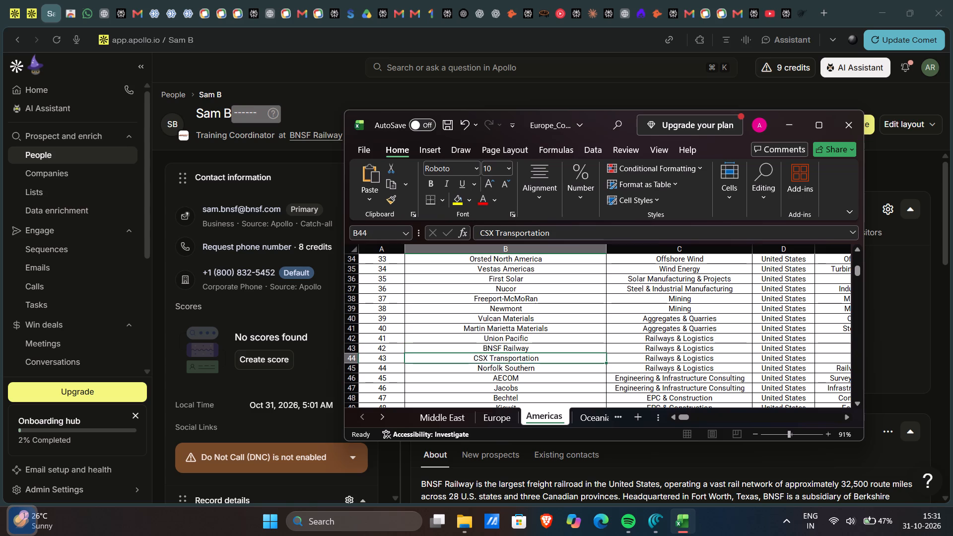
key(ctrl+c)
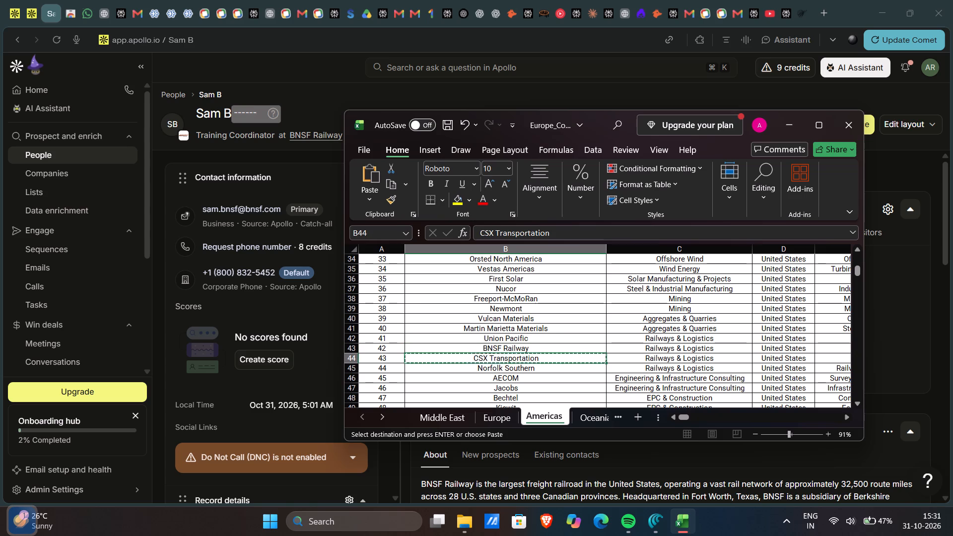
click(523, 70)
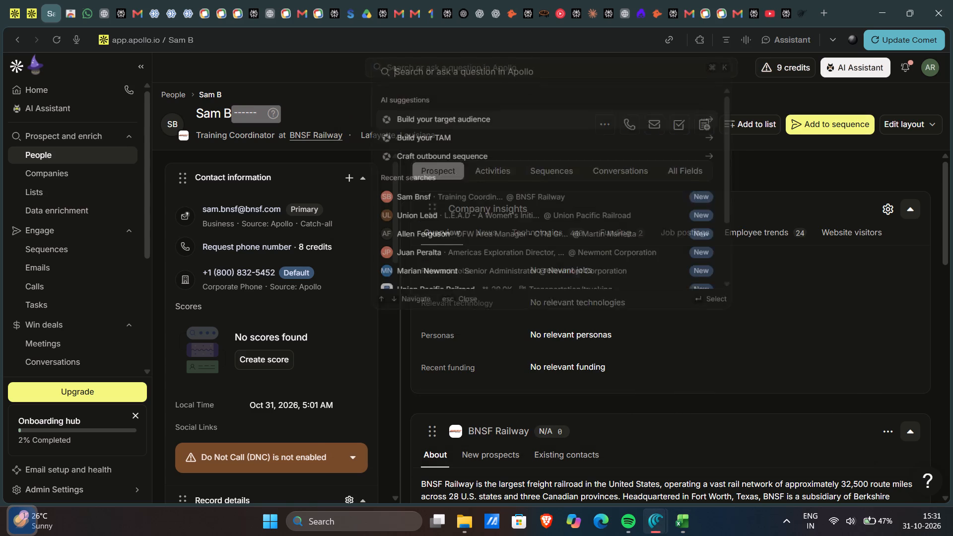
key(ctrl+v)
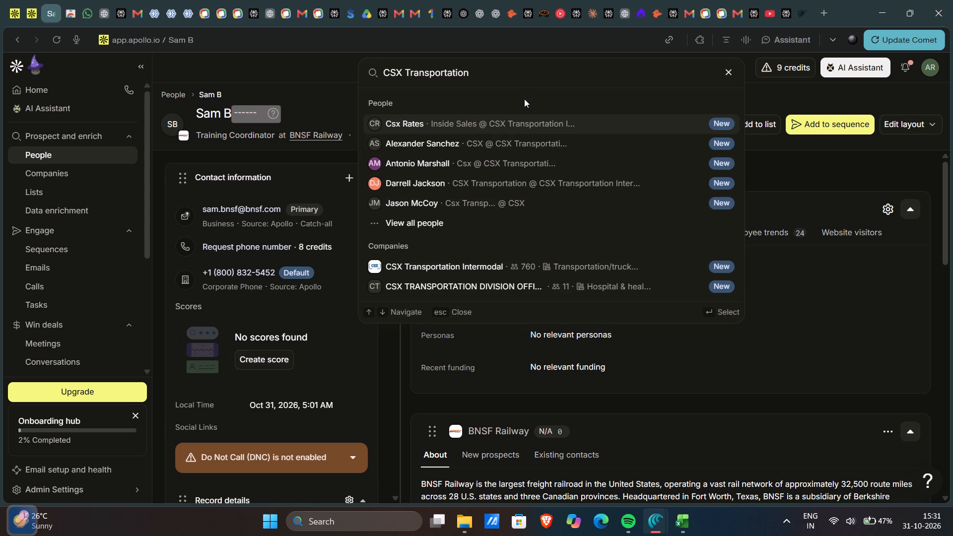
click(510, 262)
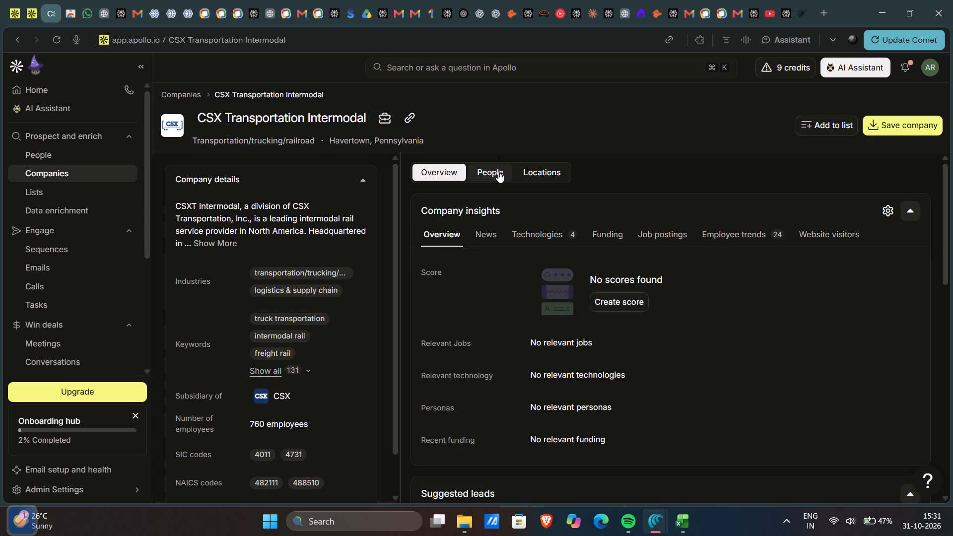
click(498, 171)
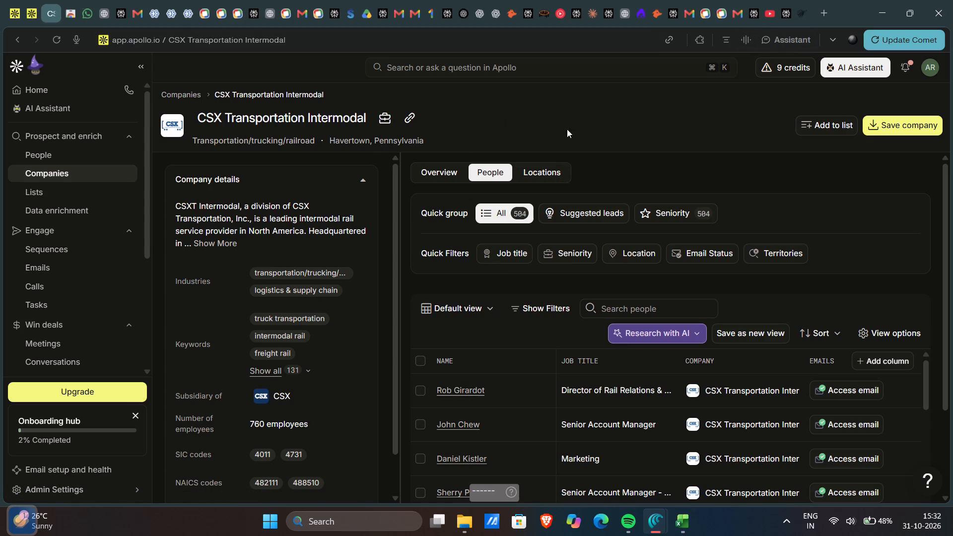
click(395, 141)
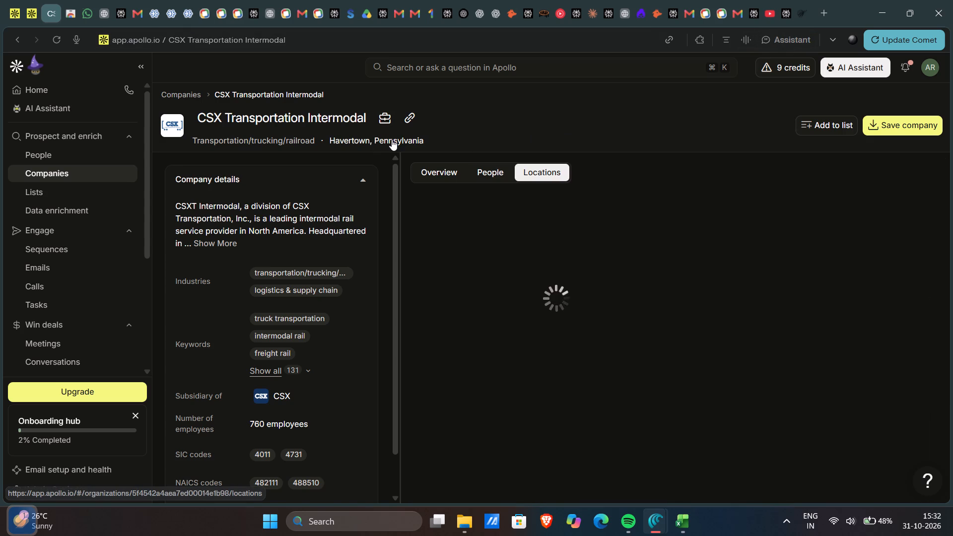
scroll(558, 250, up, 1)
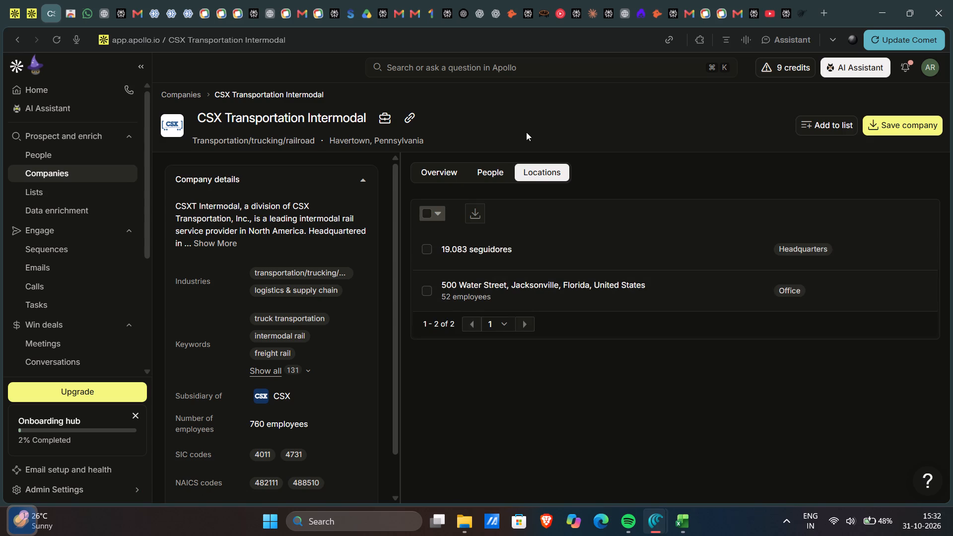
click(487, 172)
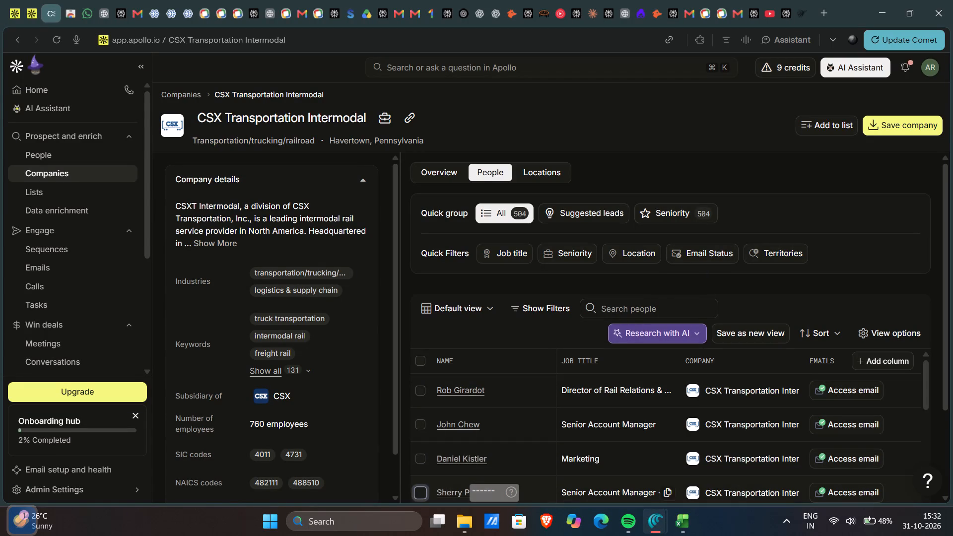
Open the profile of CSX Transportation Intermodal's Director of Rail Relations & Port Development, reveal the business email and copy it.
click(479, 398)
click(470, 388)
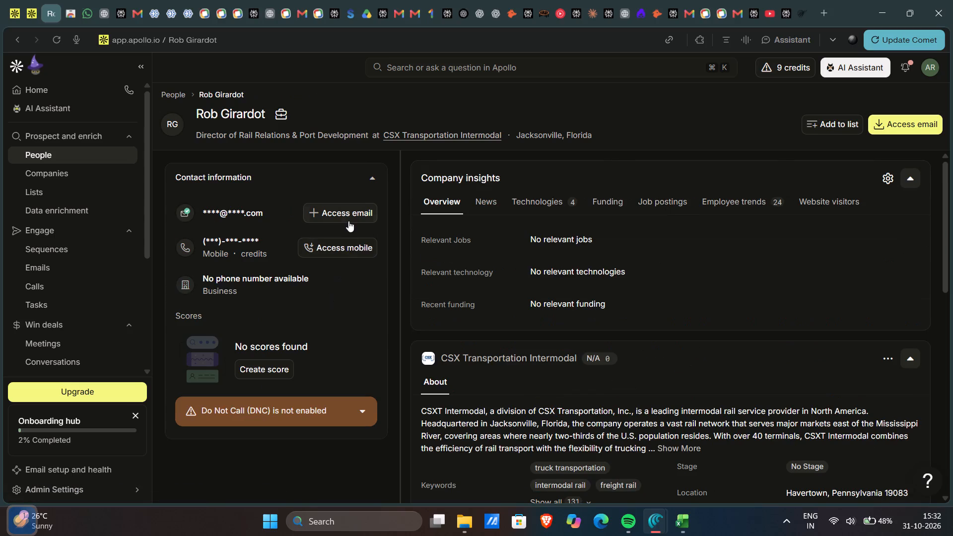
click(344, 215)
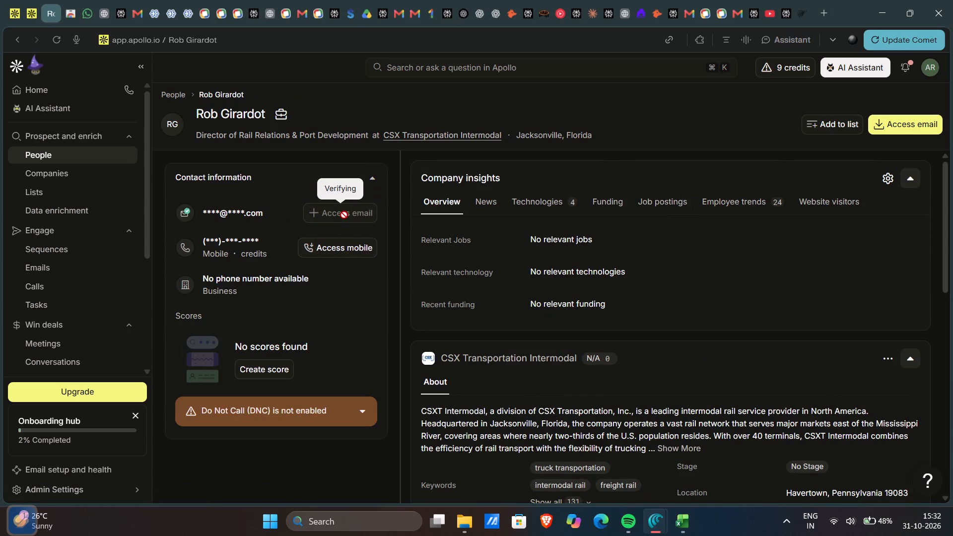
drag(345, 211, 366, 268)
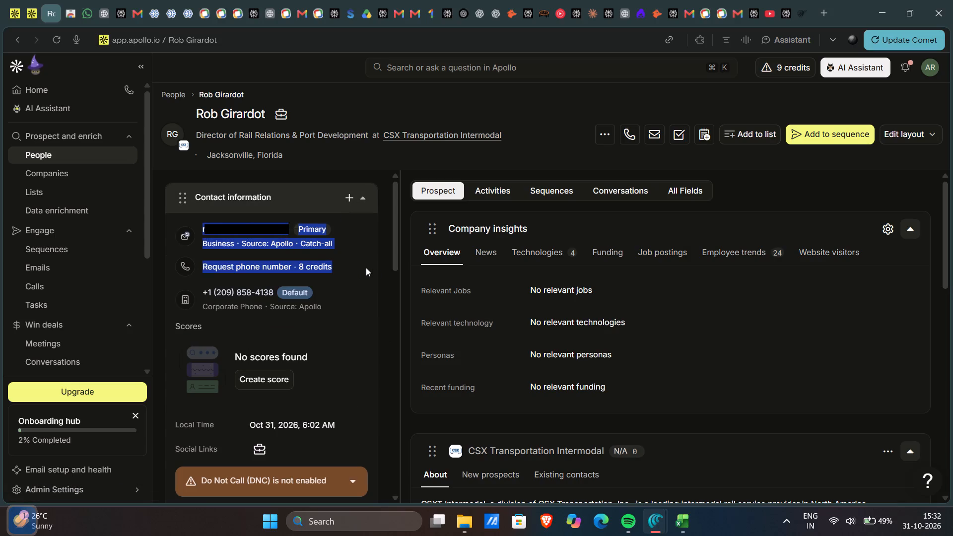
drag(366, 268, 361, 263)
click(370, 252)
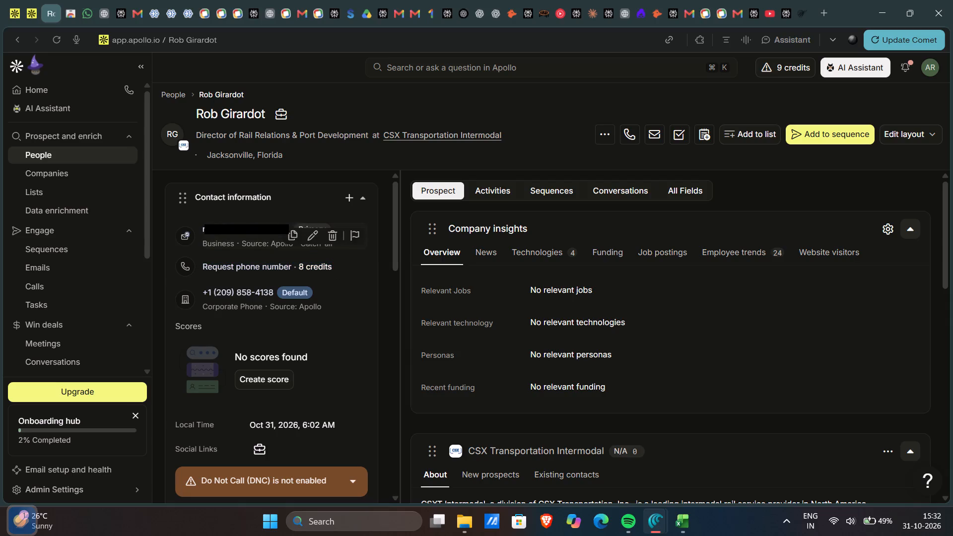
click(294, 233)
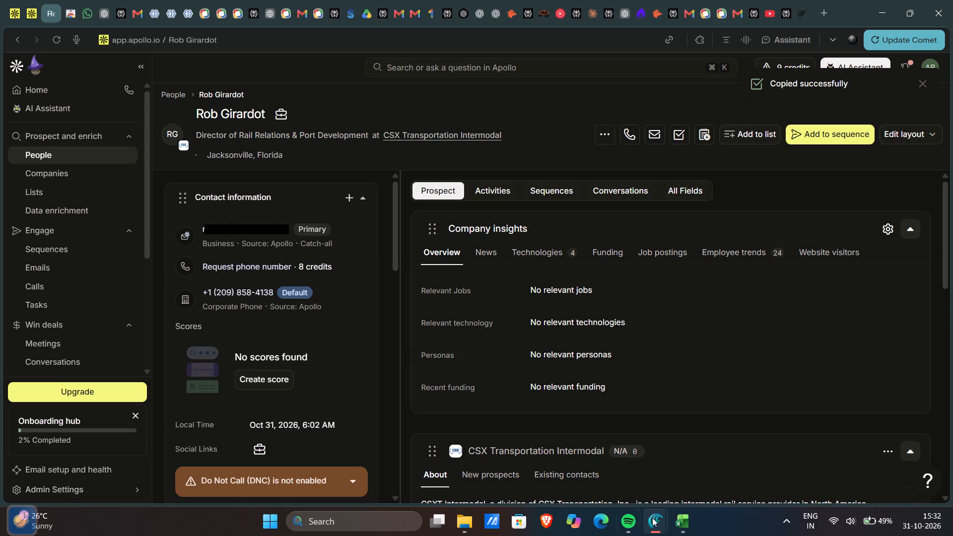
Paste the copied email into cell H44 of the CSX Transportation row in the Excel workbook.
click(681, 527)
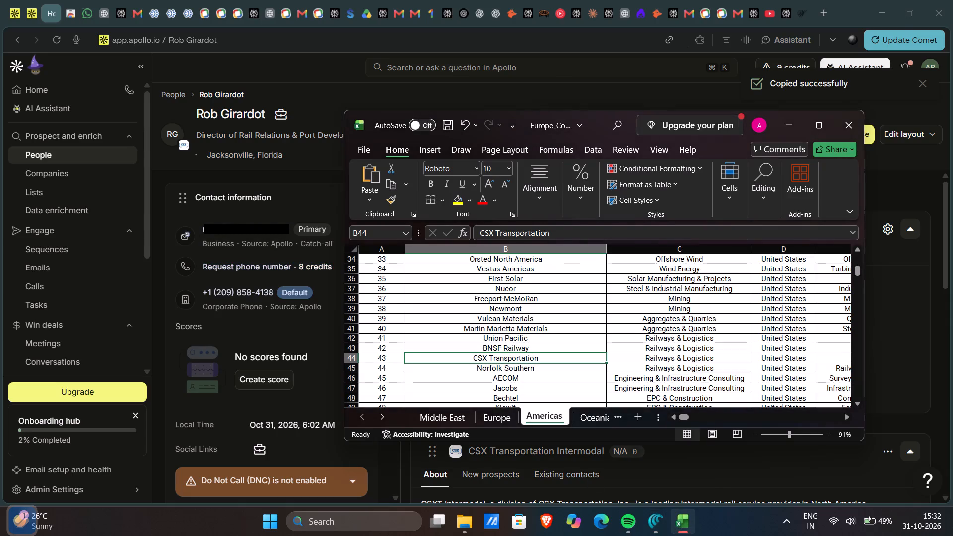
click(770, 359)
scroll(770, 359, left, 3)
scroll(770, 359, right, 1)
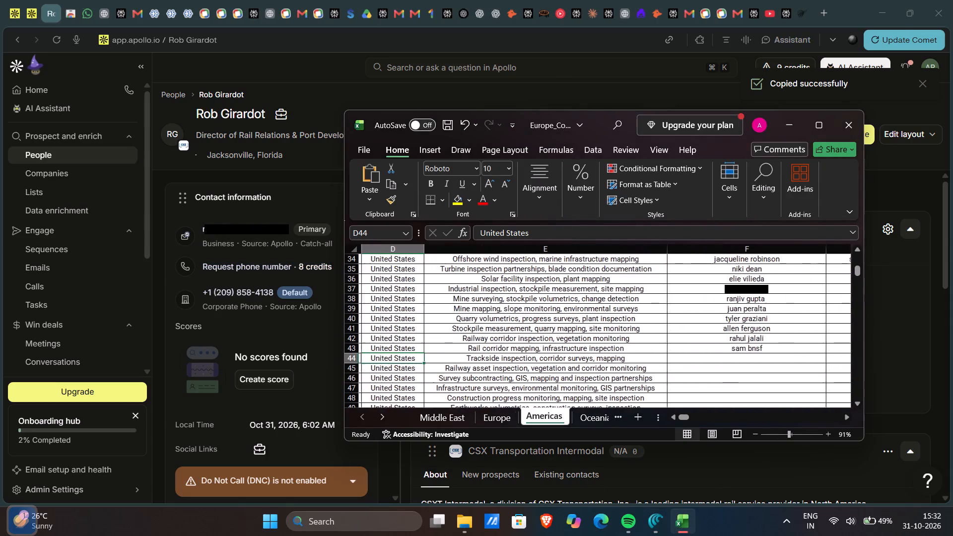
scroll(770, 359, right, 1)
click(663, 361)
scroll(762, 385, left, 1)
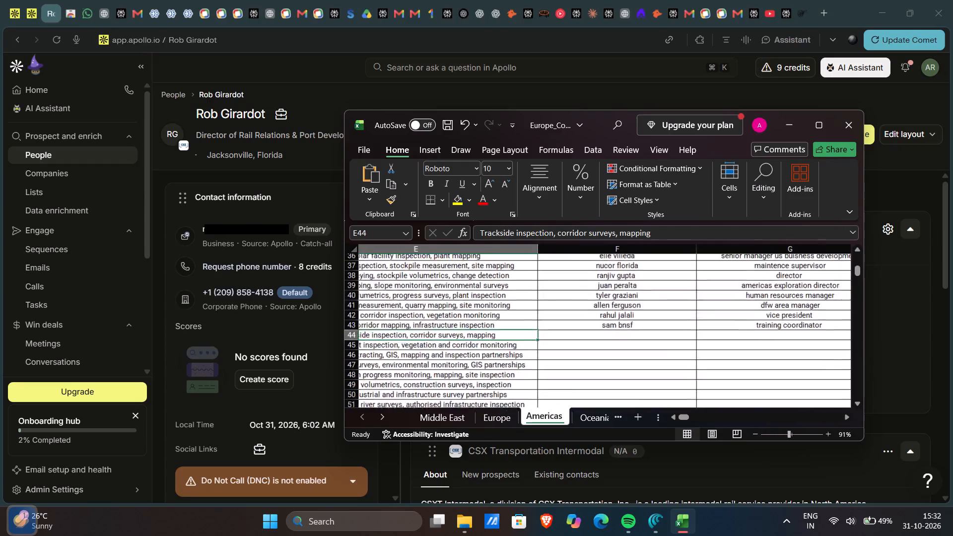
scroll(762, 385, left, 2)
scroll(762, 385, right, 1)
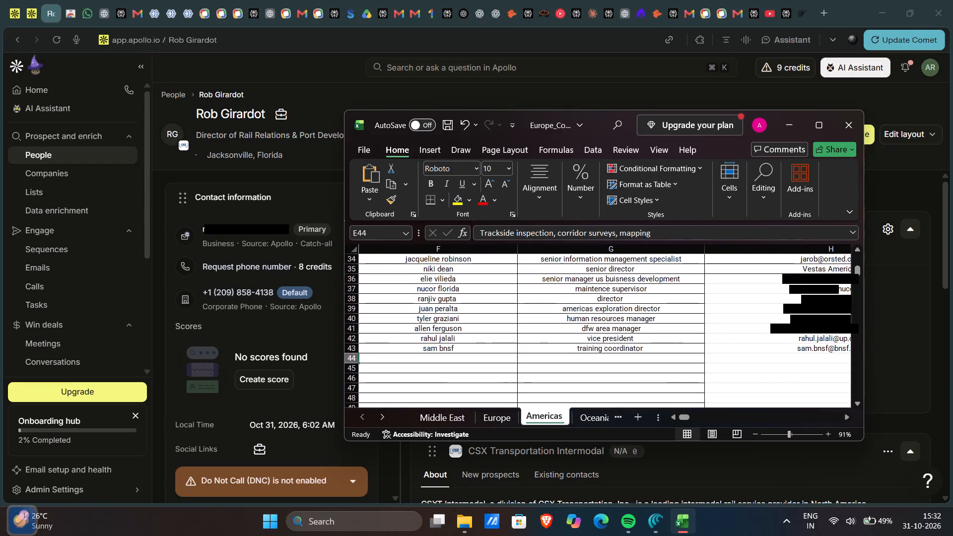
click(723, 359)
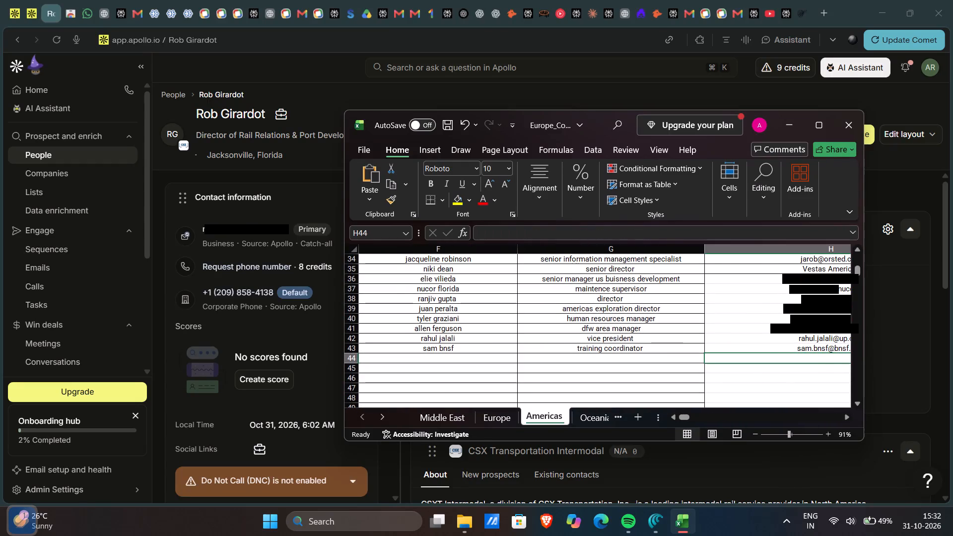
key(ctrl+v)
Enter "director of rail relations" as the job title in cell G44 of the CSX Transportation row.
click(496, 357)
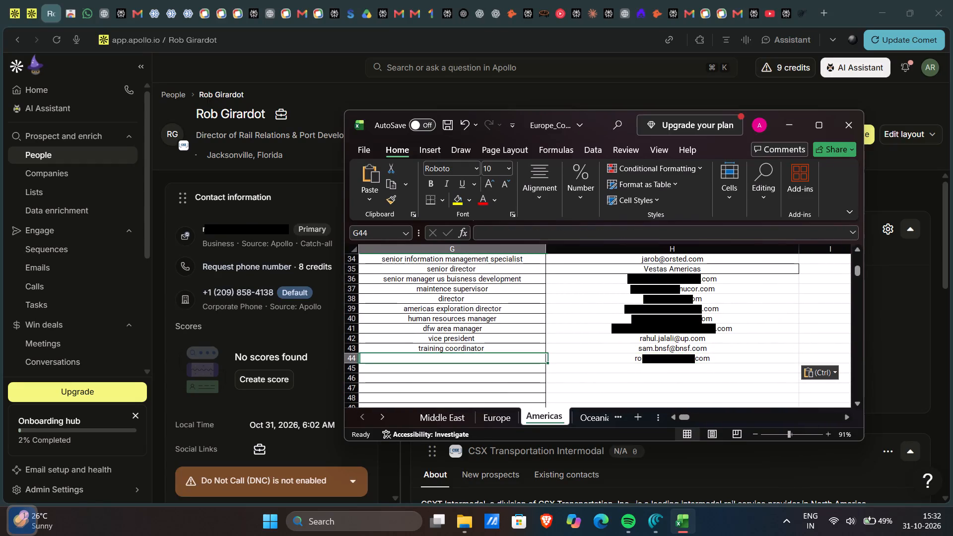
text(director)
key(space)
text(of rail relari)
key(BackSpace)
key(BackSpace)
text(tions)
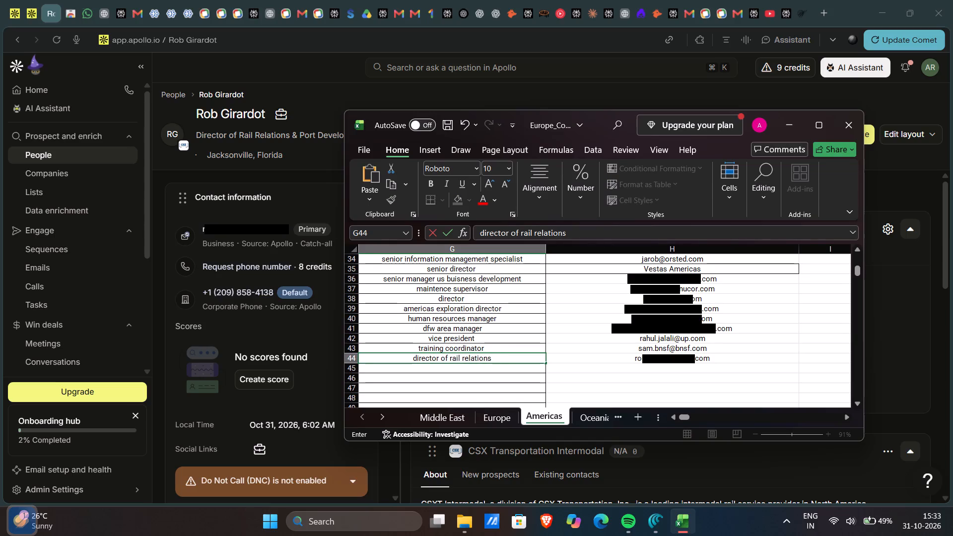
Enter the CSX Transportation contact's full name in lowercase in cell F44.
scroll(473, 379, right, 2)
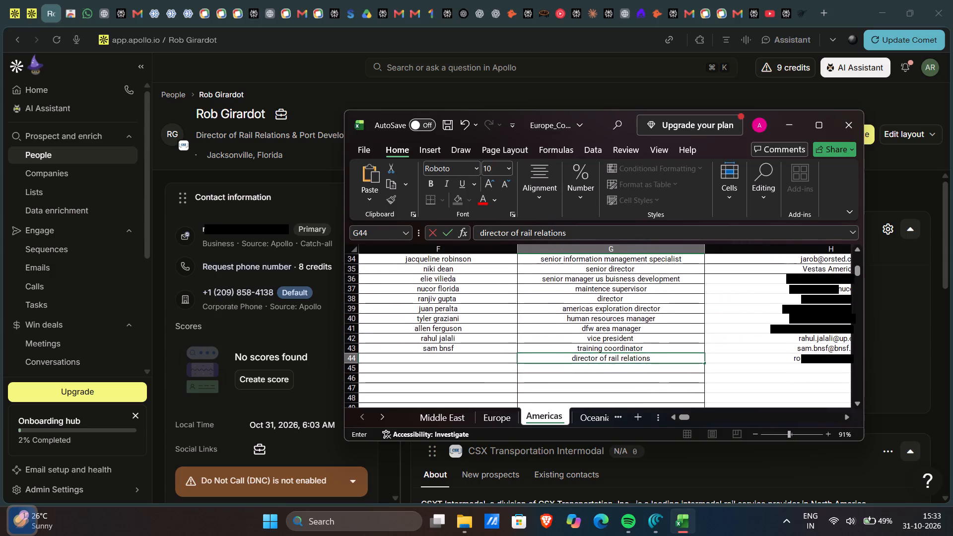
click(442, 361)
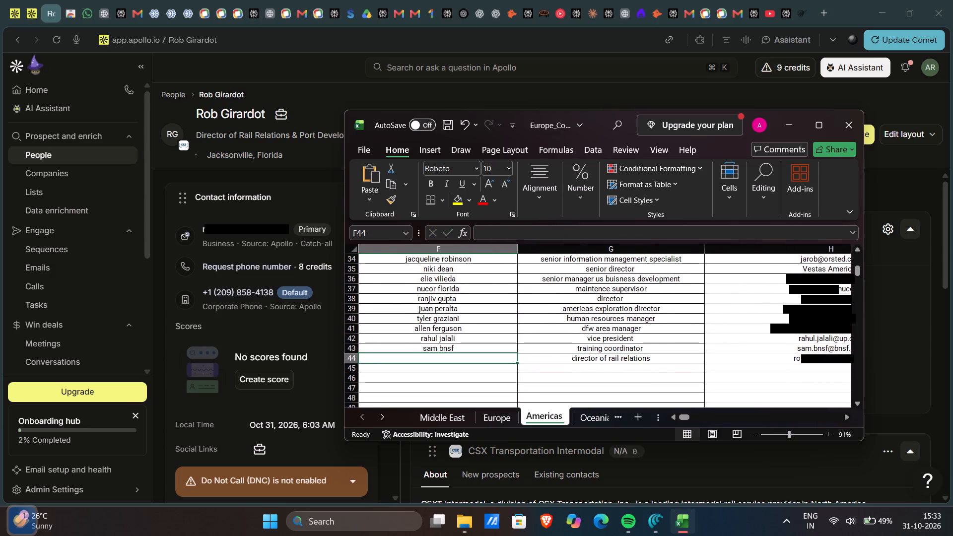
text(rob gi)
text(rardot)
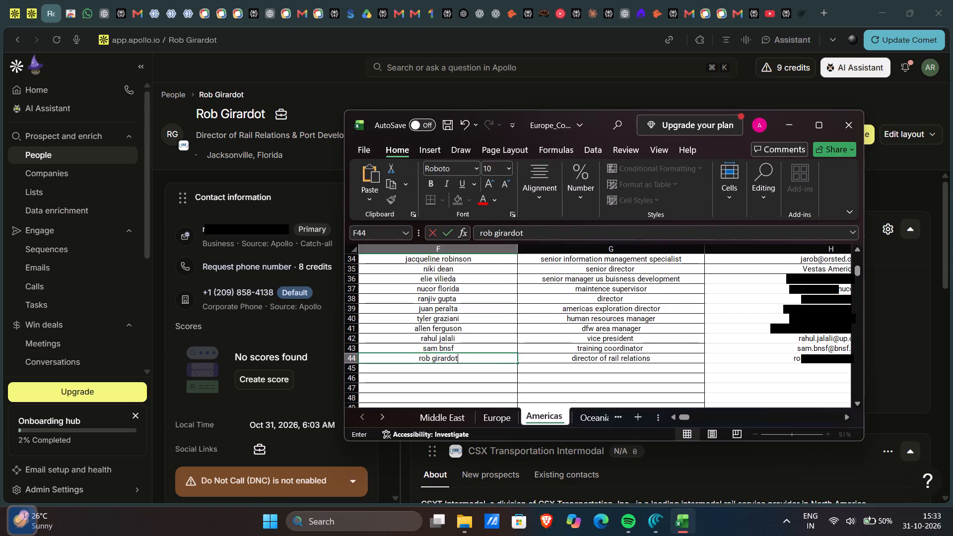
Copy Norfolk Southern from cell B45, search Apollo for it and open the people list of the Norfolk Southern company.
scroll(416, 396, right, 3)
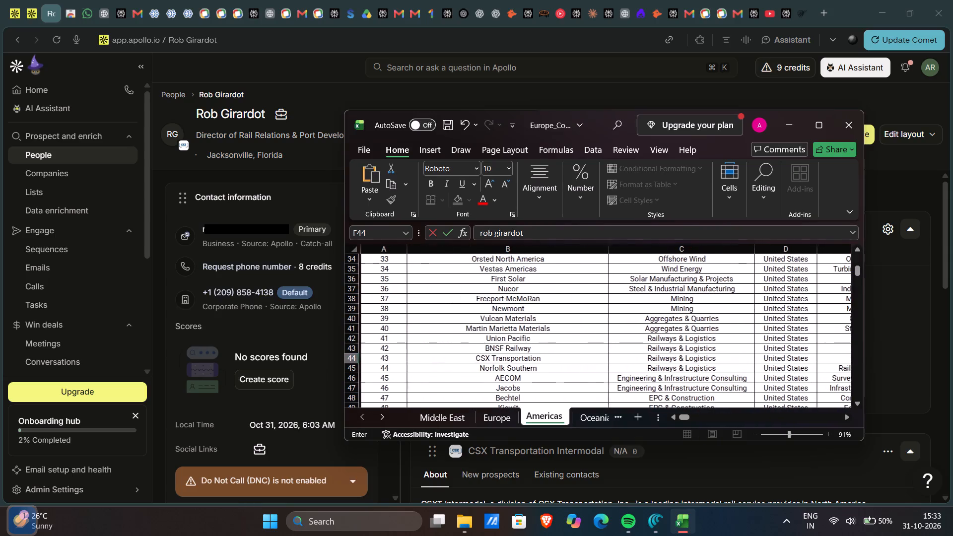
click(416, 370)
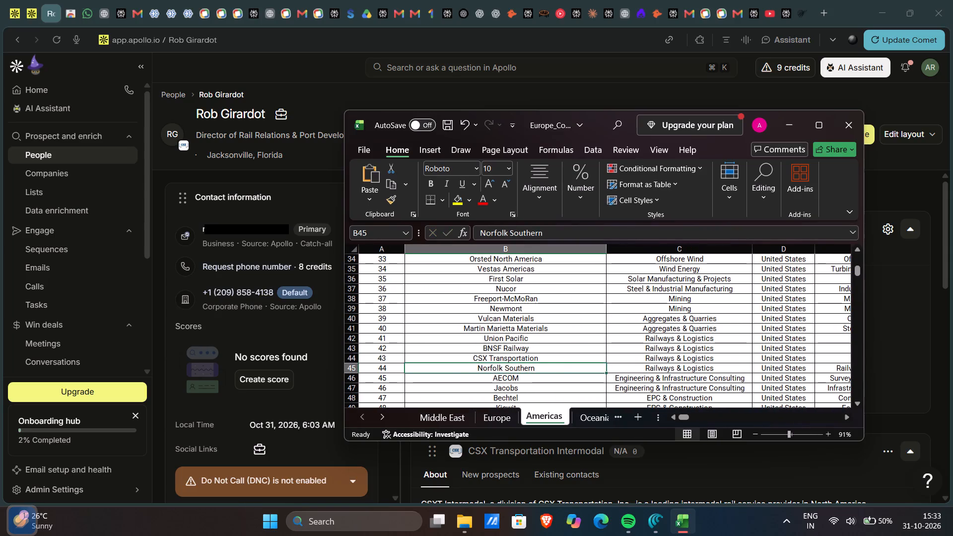
key(ctrl+c)
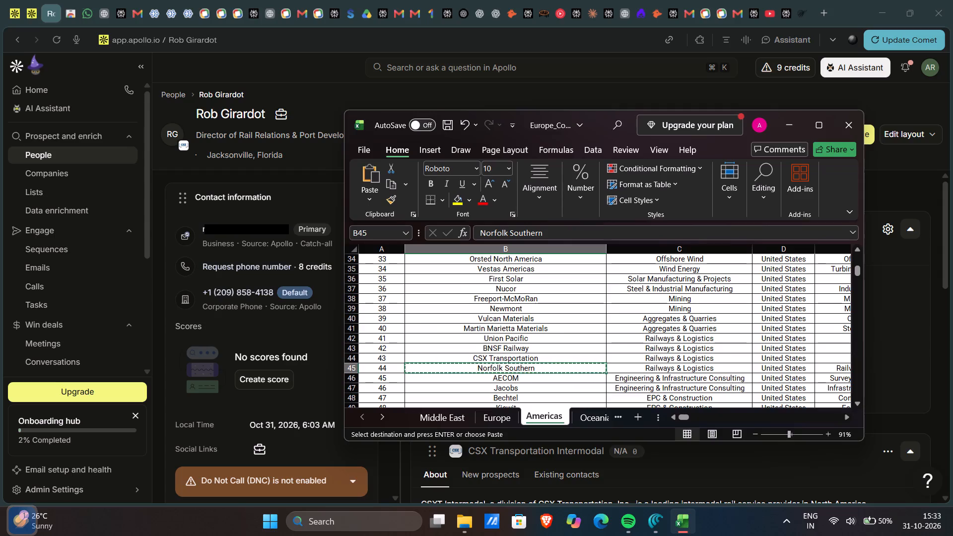
click(463, 68)
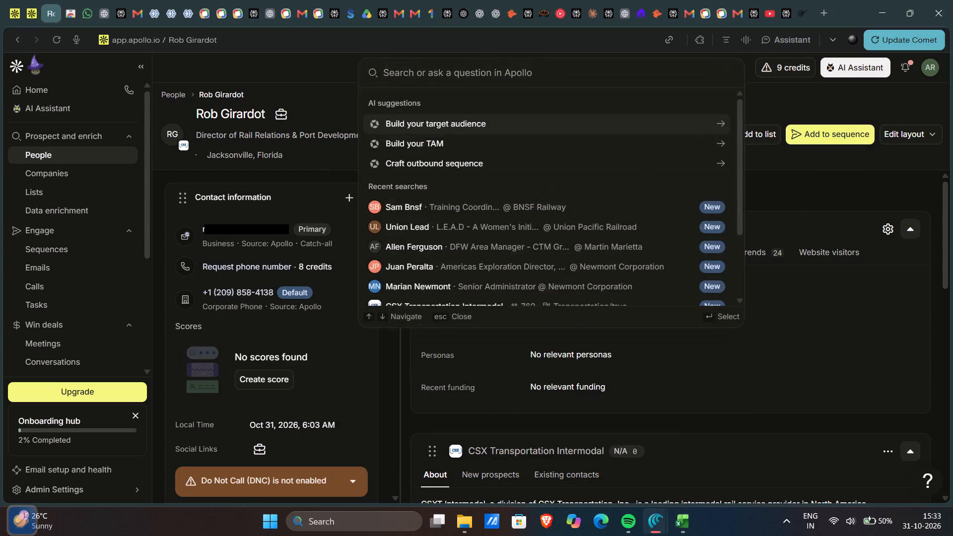
key(ctrl+v)
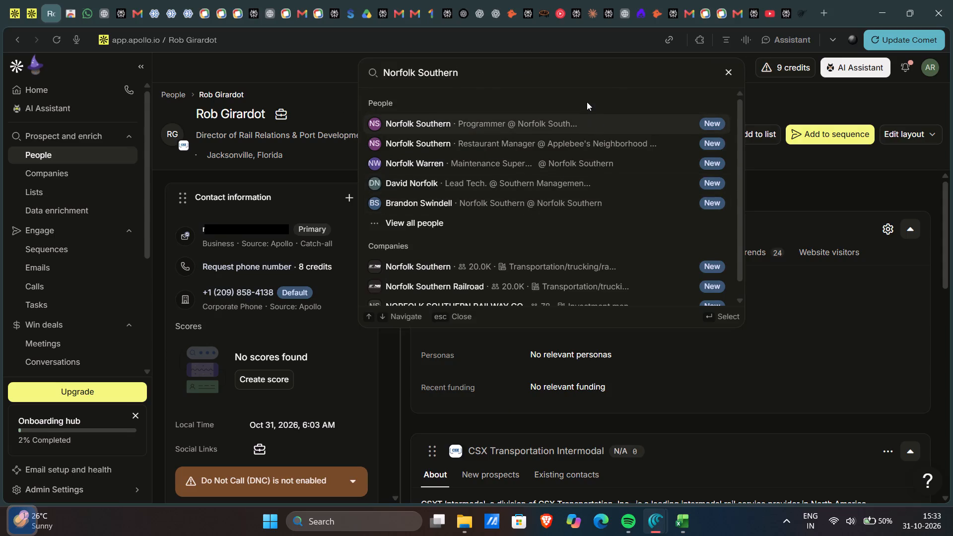
click(458, 265)
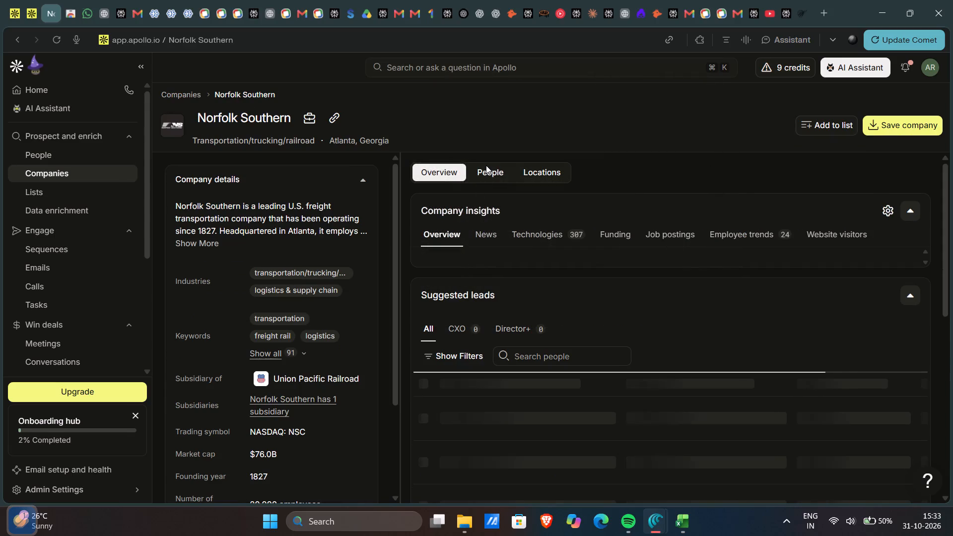
click(488, 173)
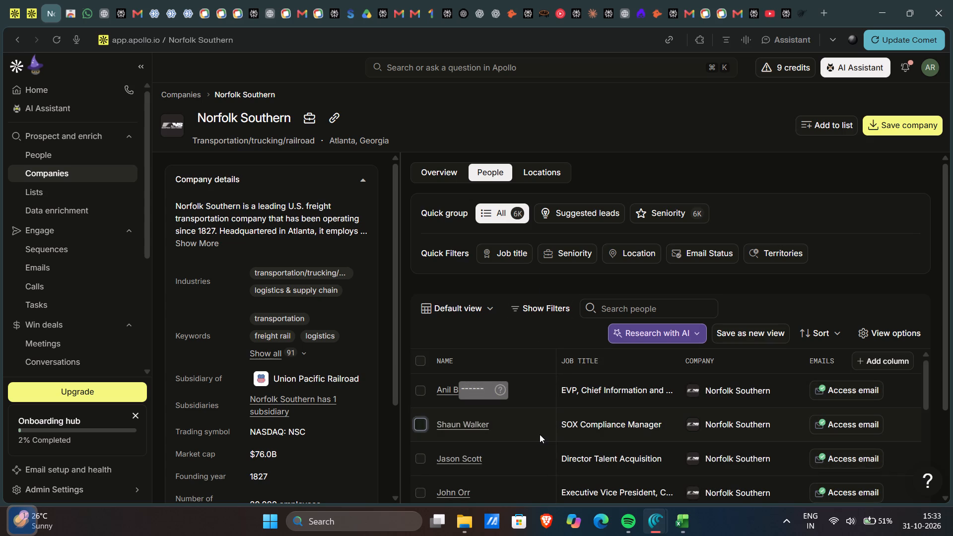
Open the profile of Norfolk Southern's Executive Vice President, Chief Operating Officer, reveal the business email and copy it.
scroll(533, 337, down, 1)
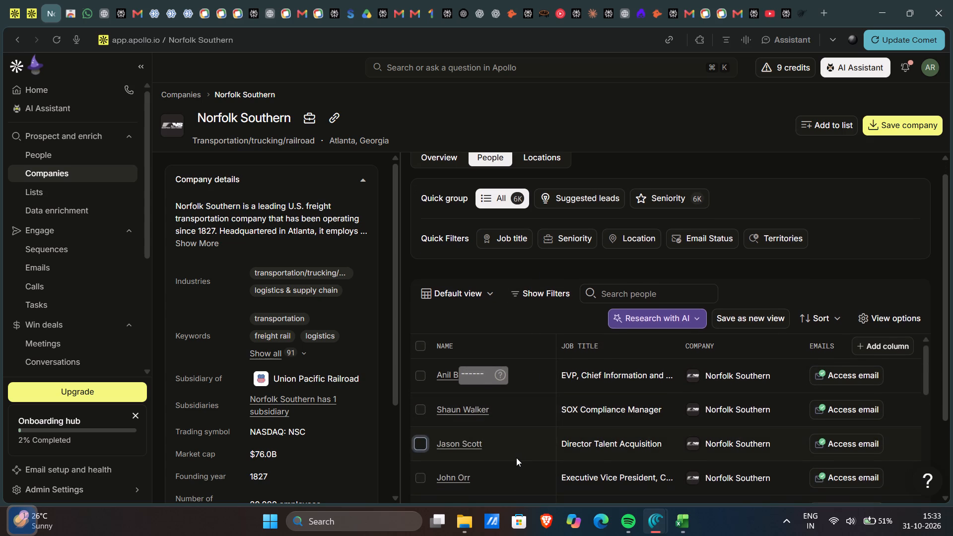
scroll(516, 458, down, 1)
click(460, 454)
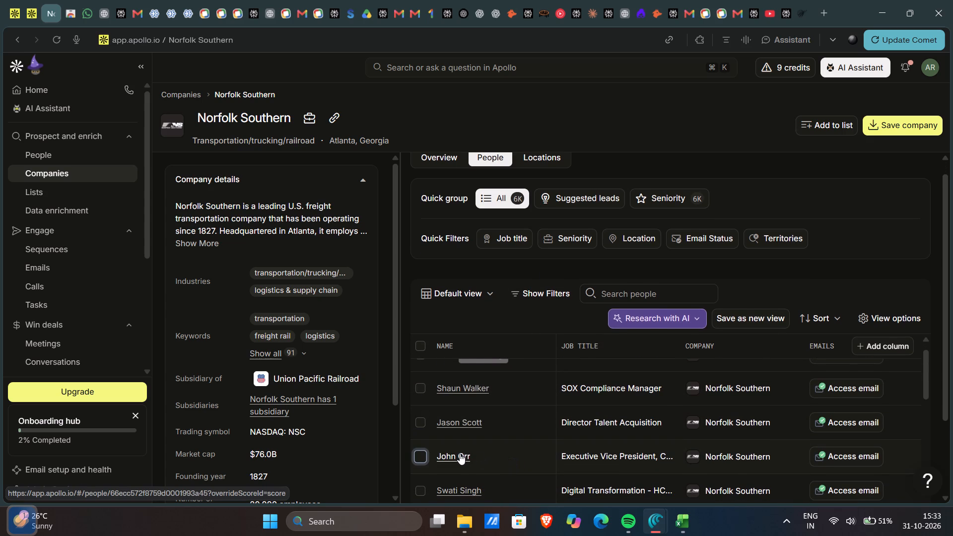
click(344, 200)
click(349, 206)
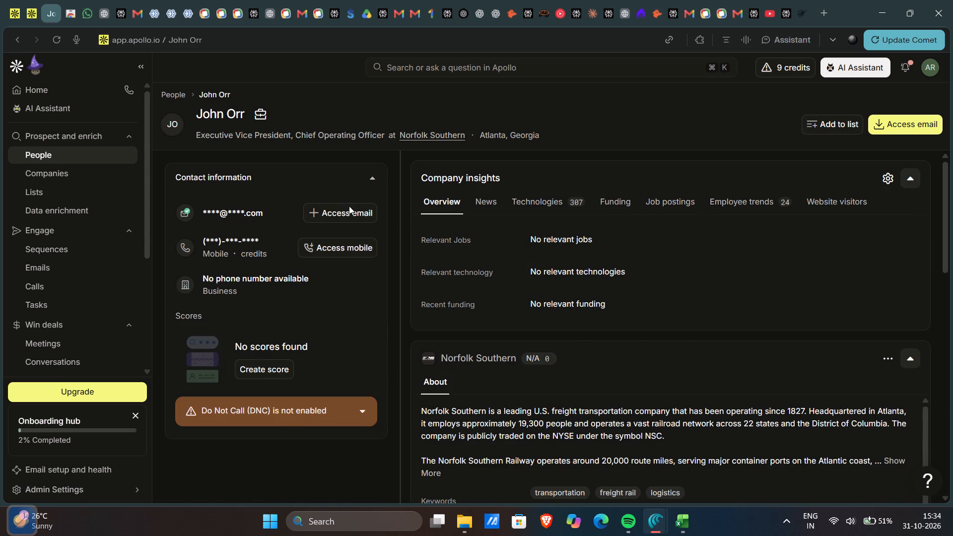
click(353, 212)
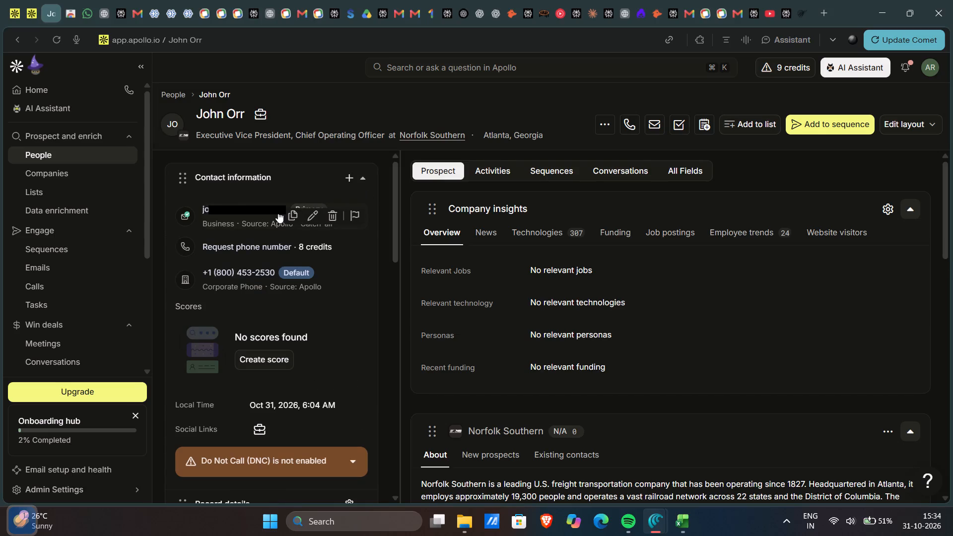
click(292, 215)
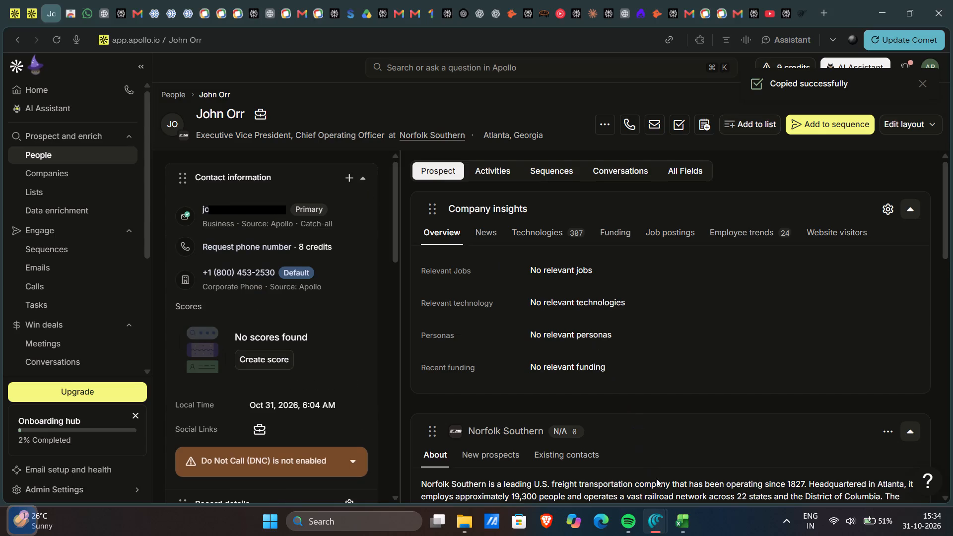
Switch to the Excel workbook and paste the copied business email into cell H45 of the Norfolk Southern row.
click(677, 529)
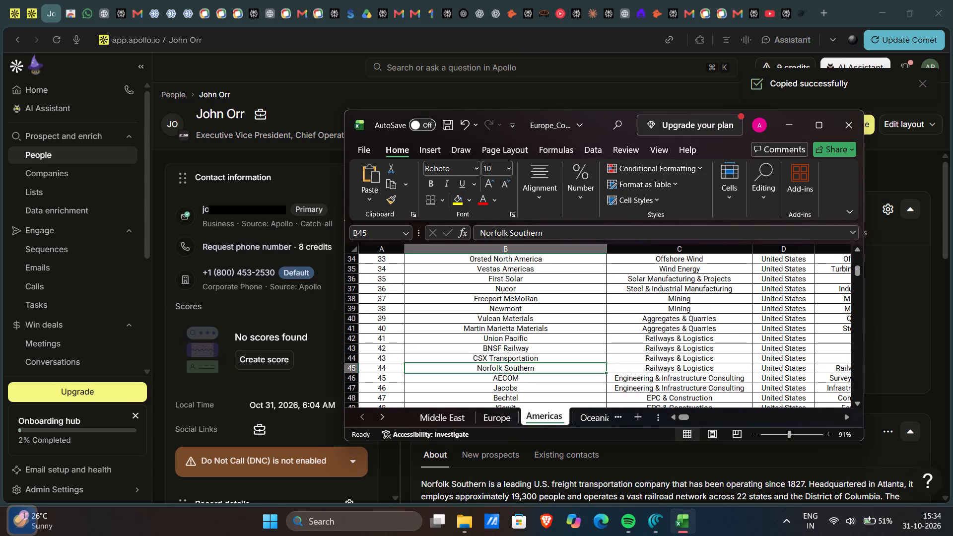
click(769, 369)
scroll(769, 369, left, 1)
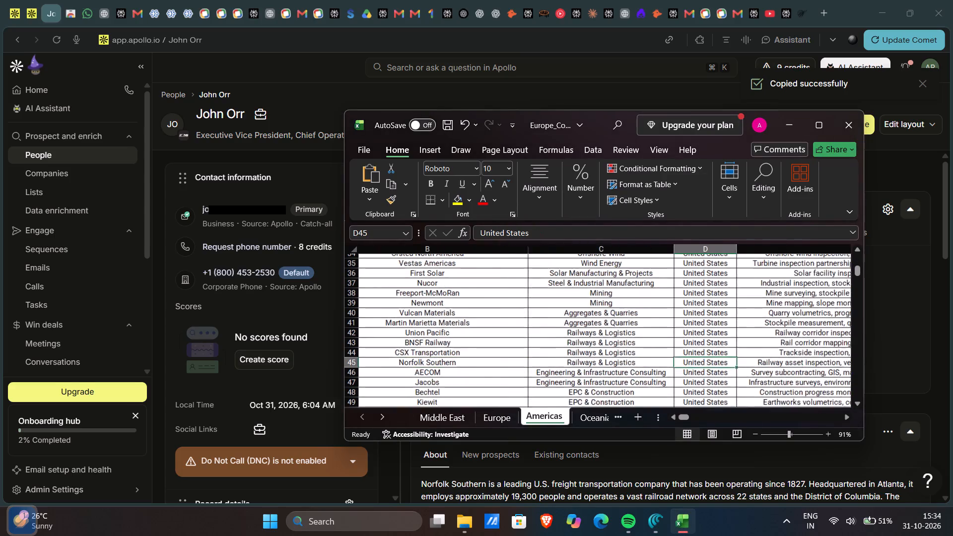
scroll(769, 369, left, 1)
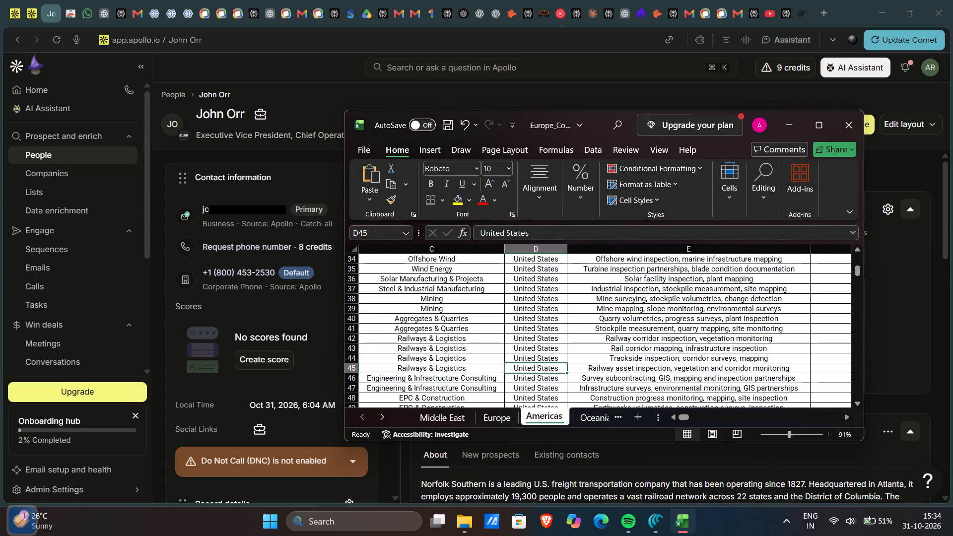
click(685, 365)
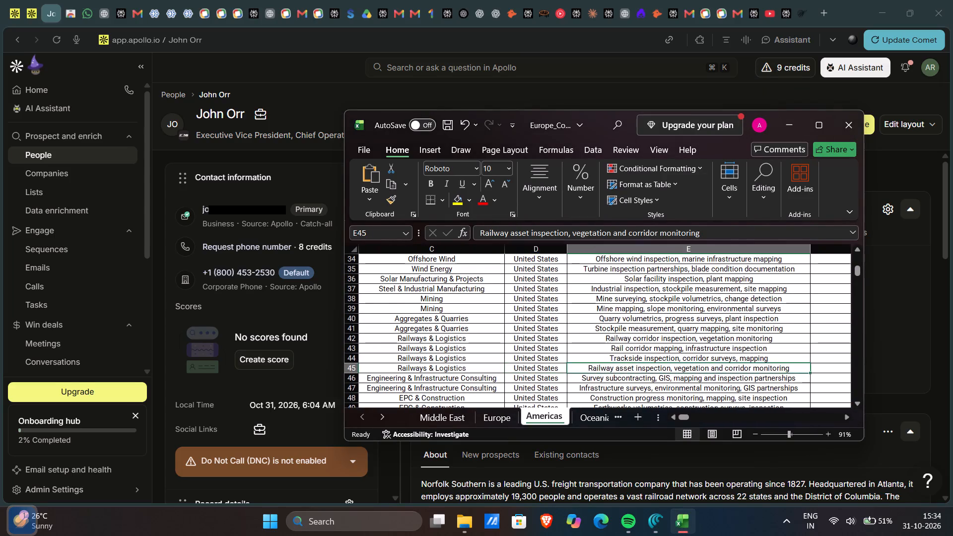
scroll(685, 365, left, 3)
click(721, 370)
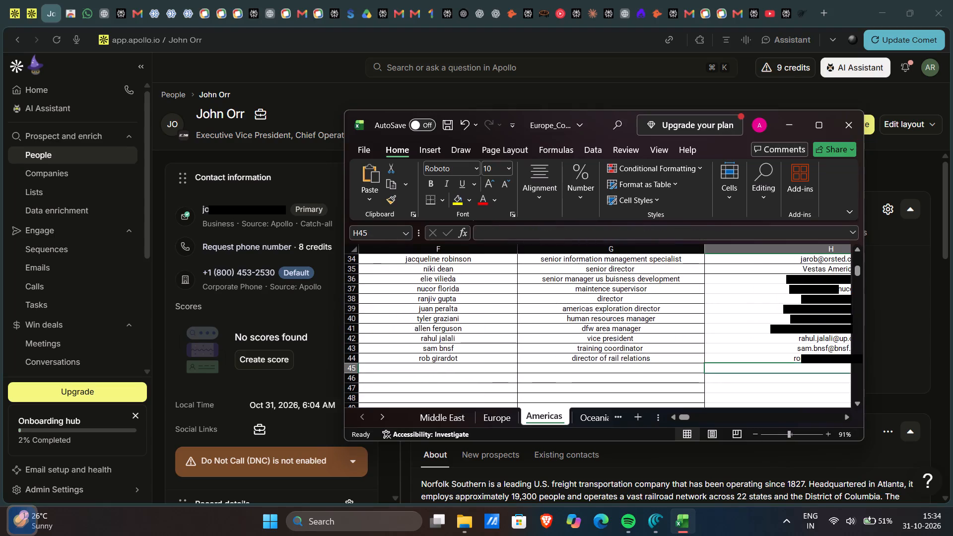
key(ctrl+v)
Enter "vice president" as the job title in cell G45 of the Norfolk Southern row.
click(475, 371)
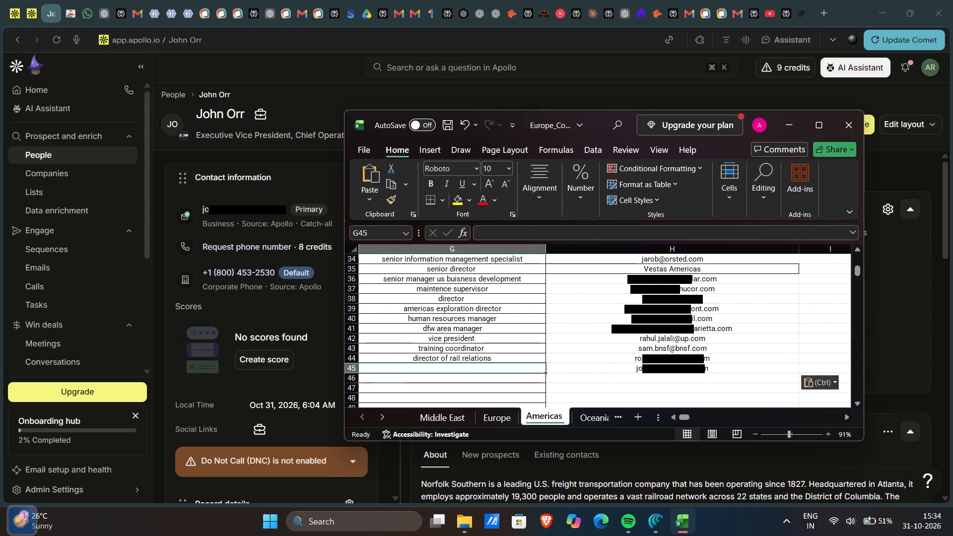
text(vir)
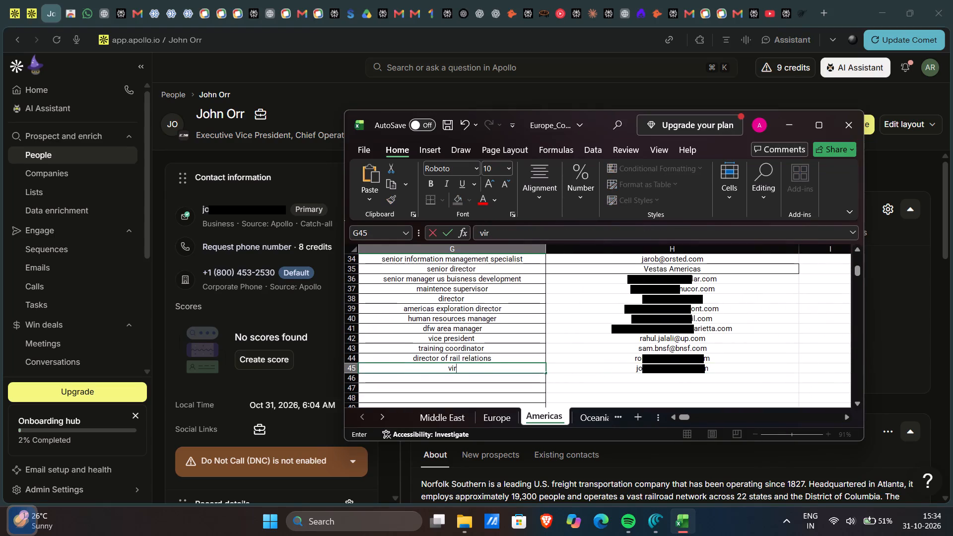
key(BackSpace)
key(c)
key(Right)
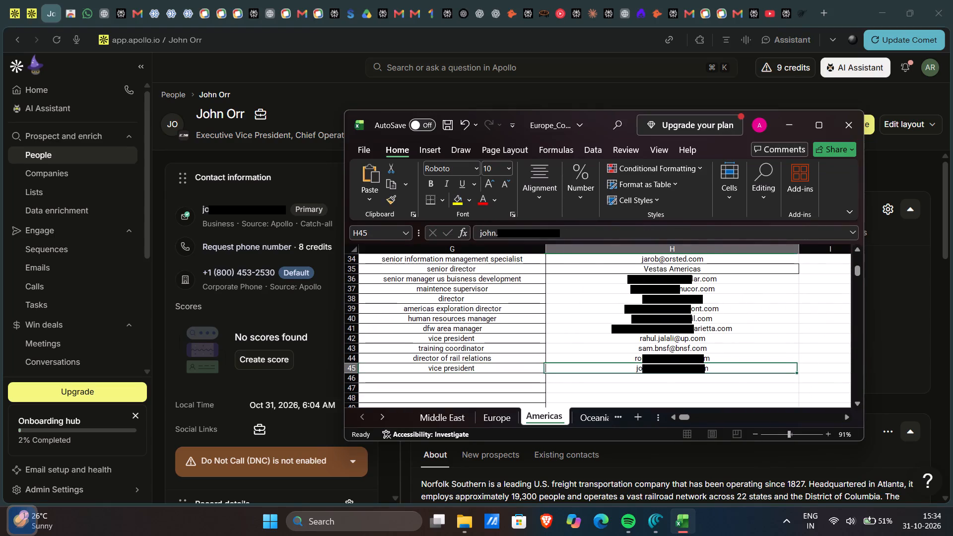
Enter the Norfolk Southern contact's full name in lowercase in cell F45.
scroll(475, 371, right, 3)
scroll(475, 371, left, 1)
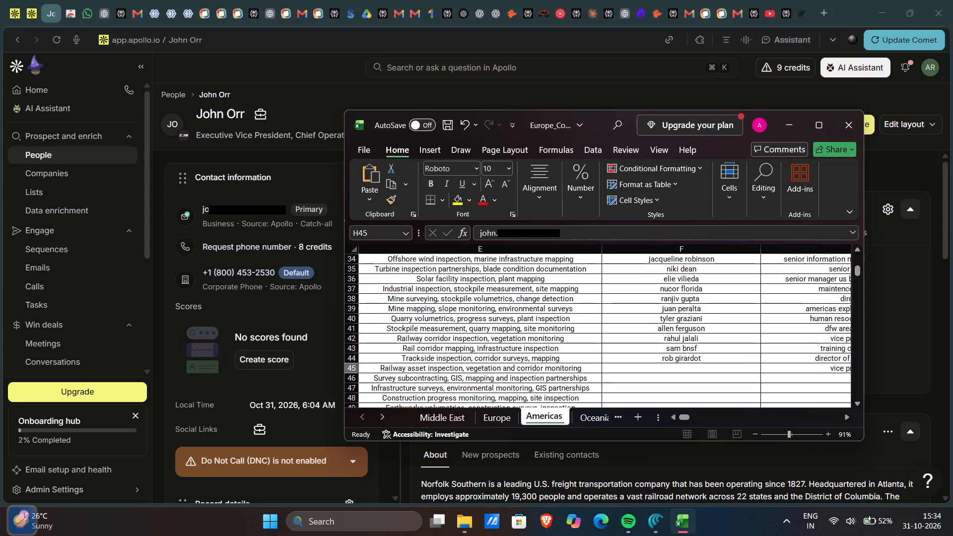
click(623, 372)
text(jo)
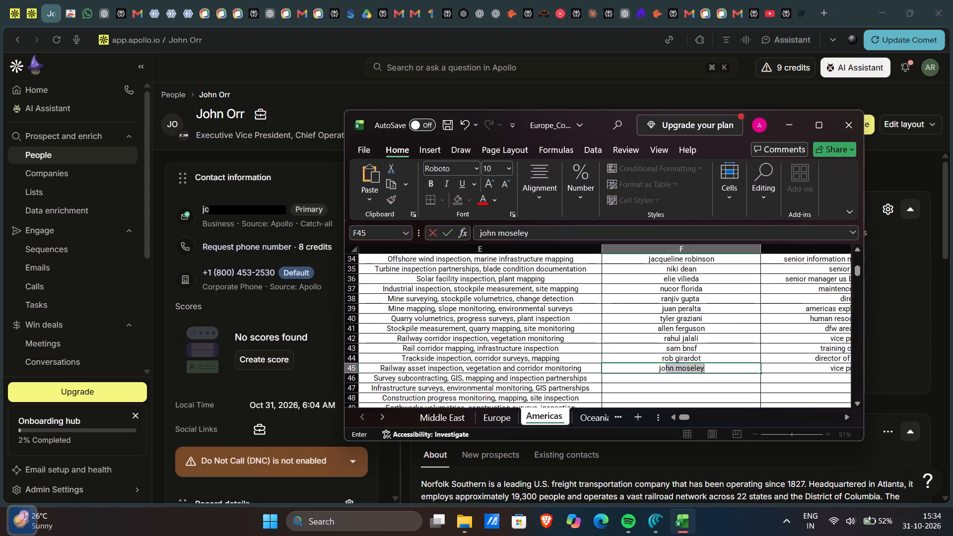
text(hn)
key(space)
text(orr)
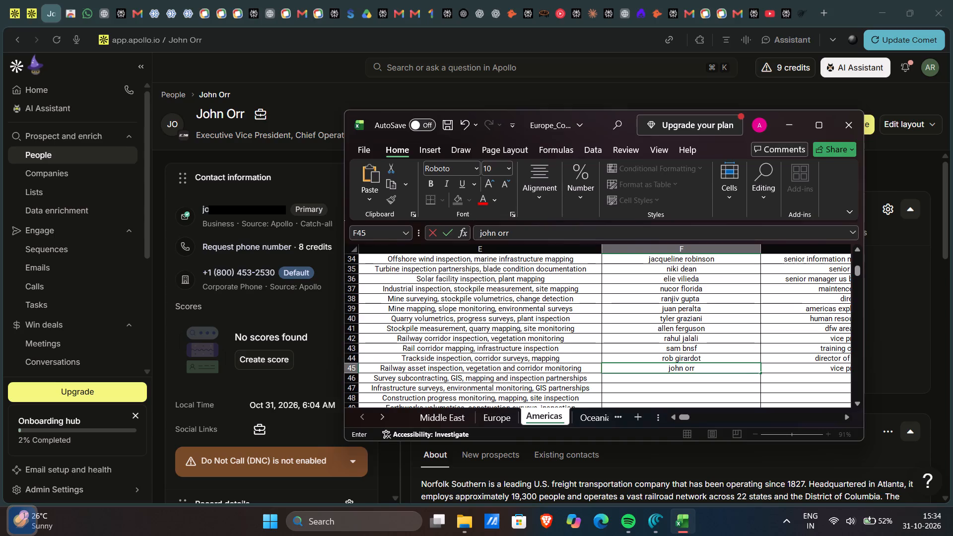
Copy AECOM from cell B46, search Apollo for it and open the people list of the AECOM civil engineering company.
scroll(391, 373, right, 1)
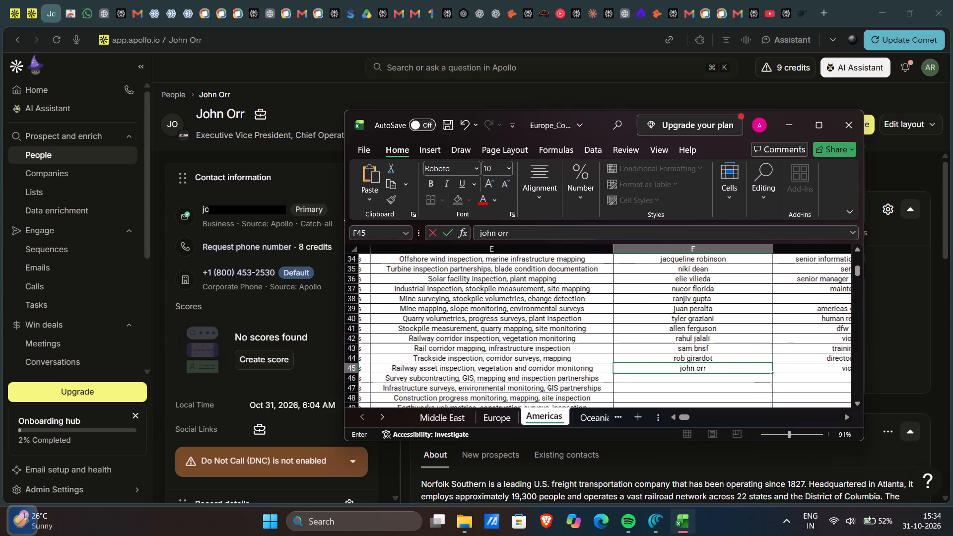
scroll(391, 373, right, 2)
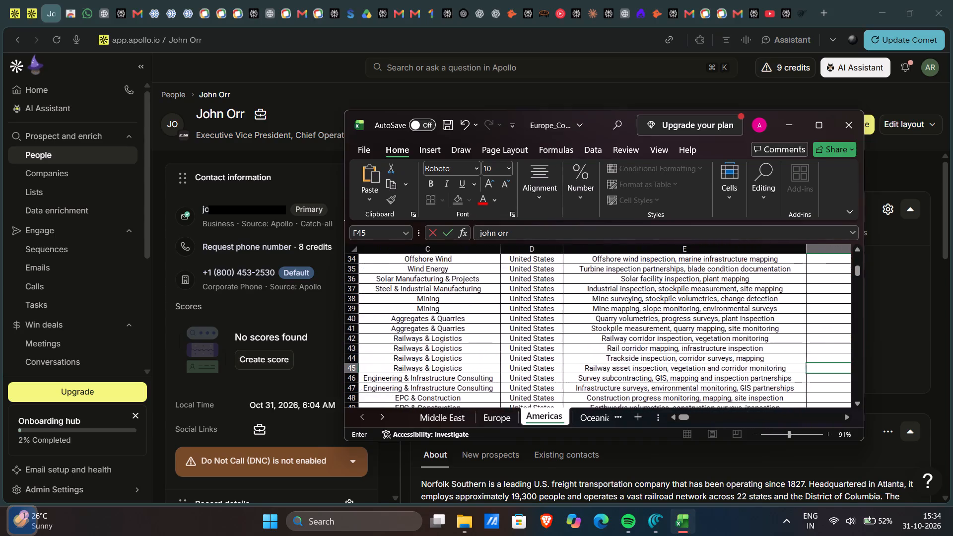
scroll(391, 373, right, 3)
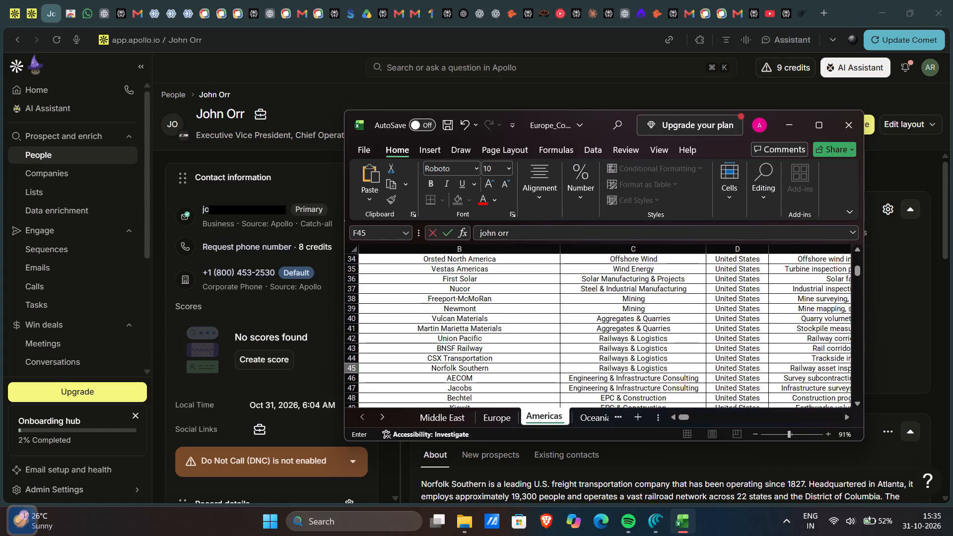
click(432, 377)
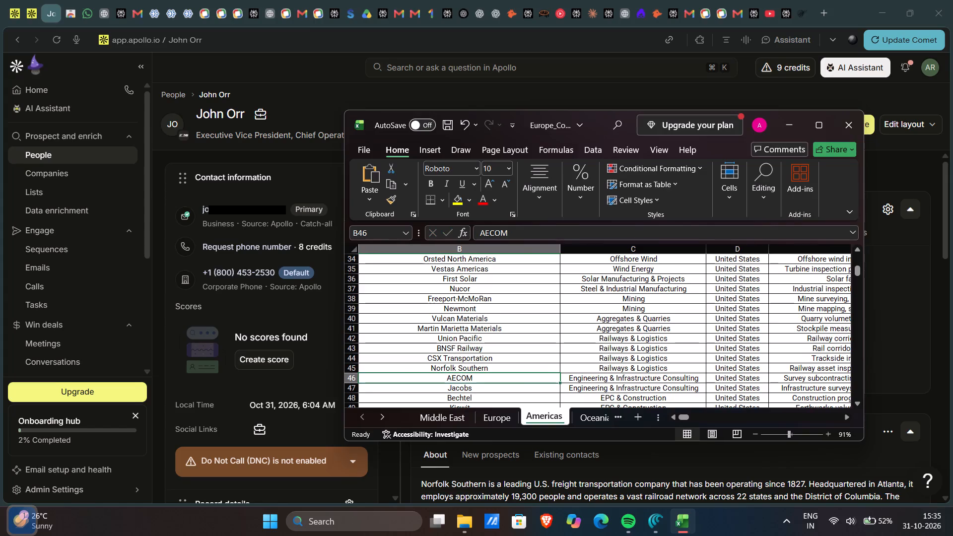
key(ctrl+c)
click(488, 62)
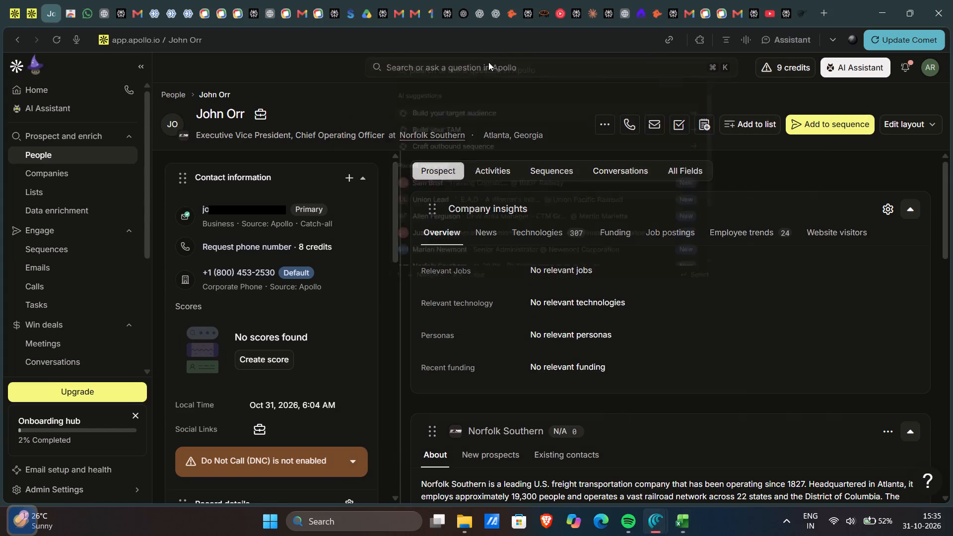
key(ctrl+v)
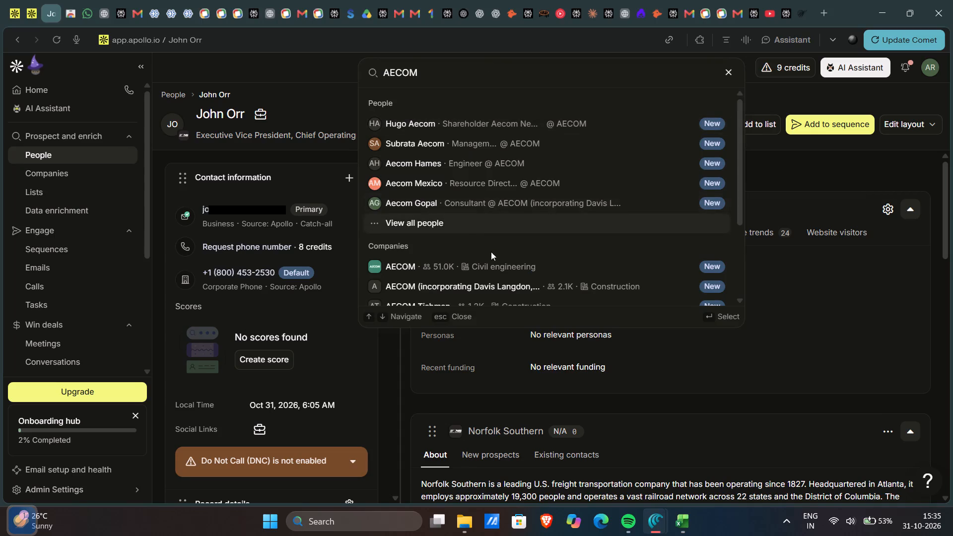
click(495, 263)
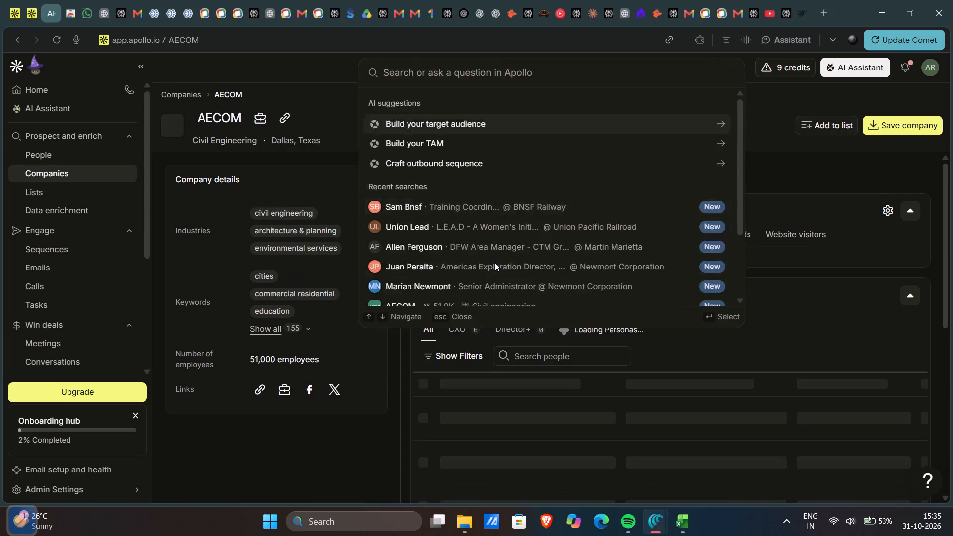
click(506, 161)
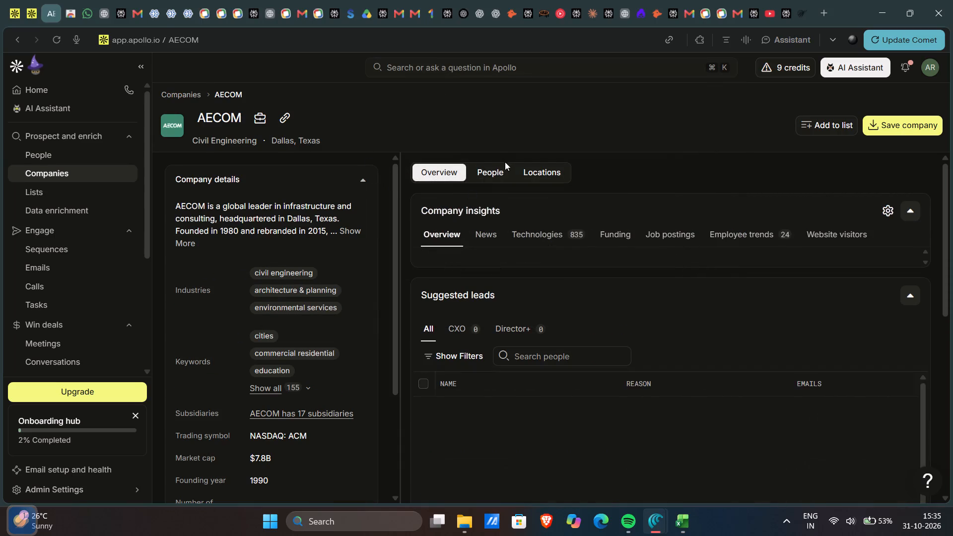
click(499, 165)
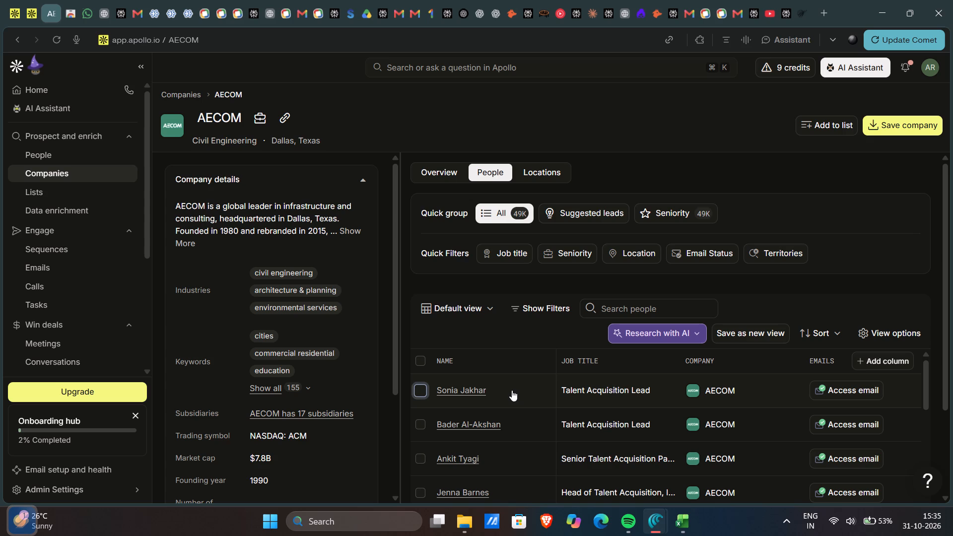
Open the profile of AECOM's Director of Development, reveal the business email and copy it.
scroll(513, 456, down, 1)
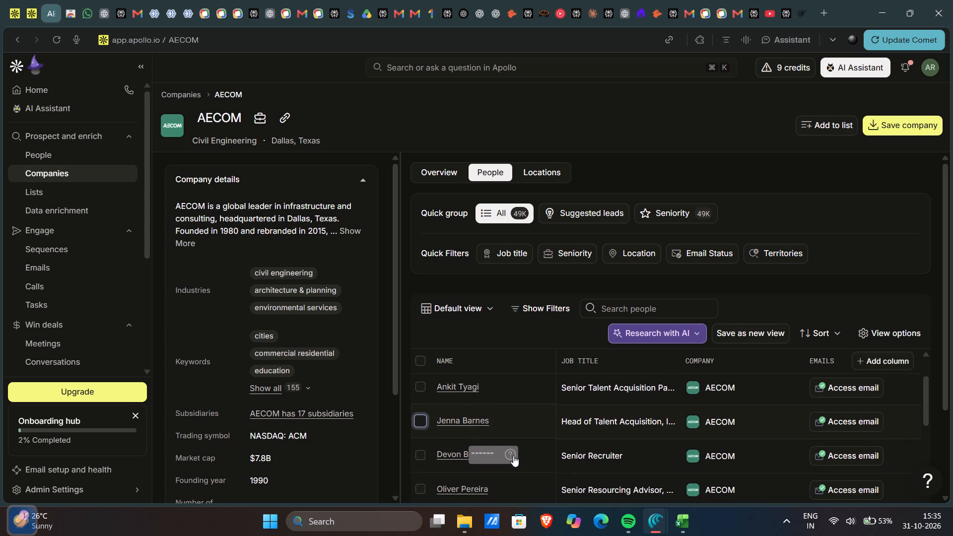
scroll(513, 456, down, 3)
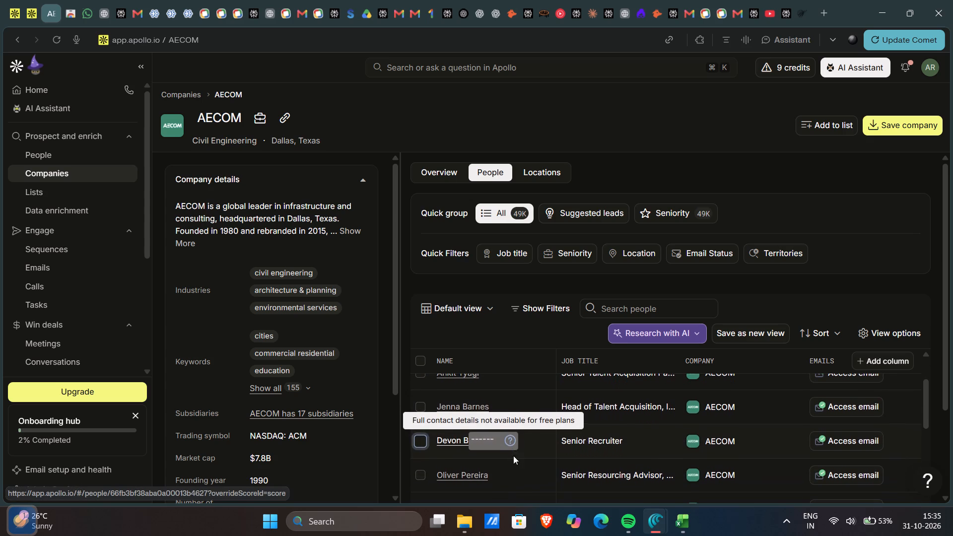
scroll(559, 428, down, 2)
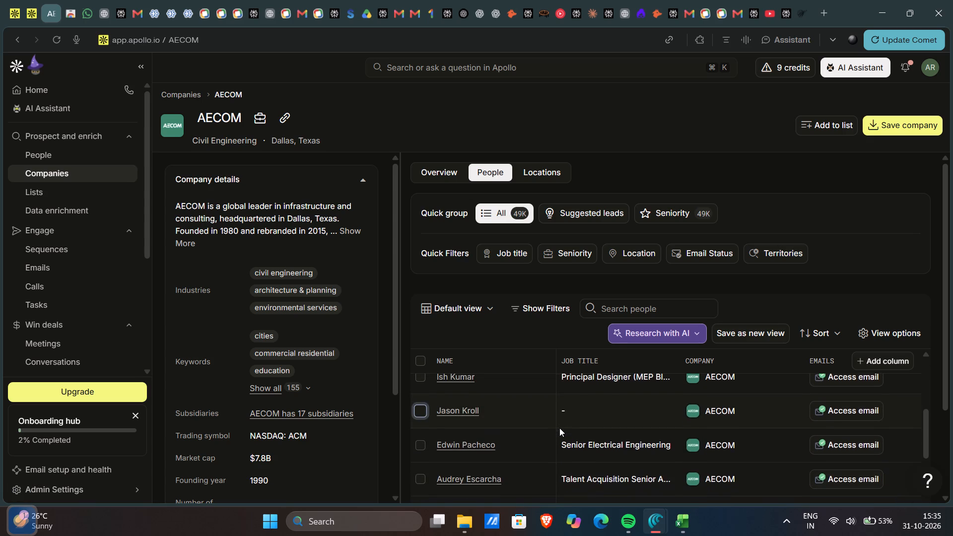
scroll(559, 428, down, 3)
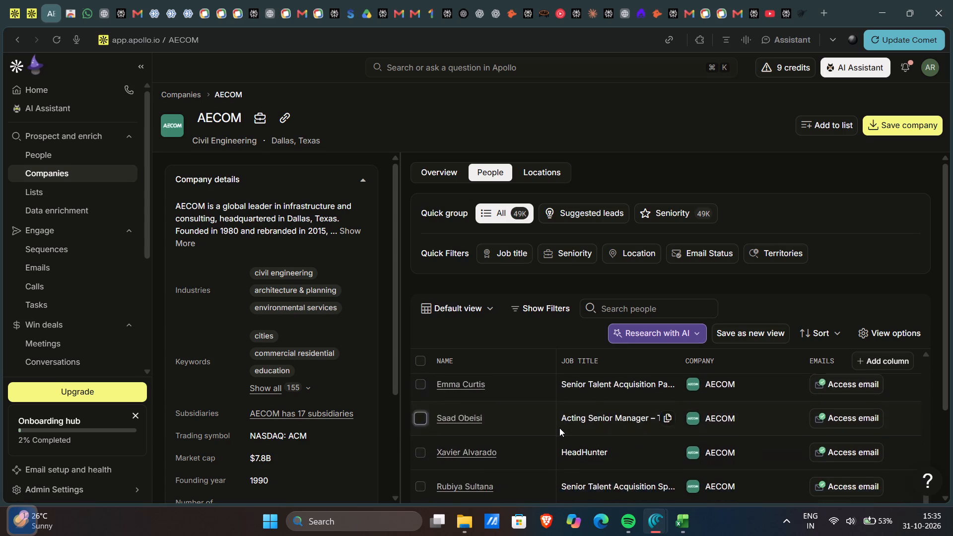
scroll(559, 428, down, 3)
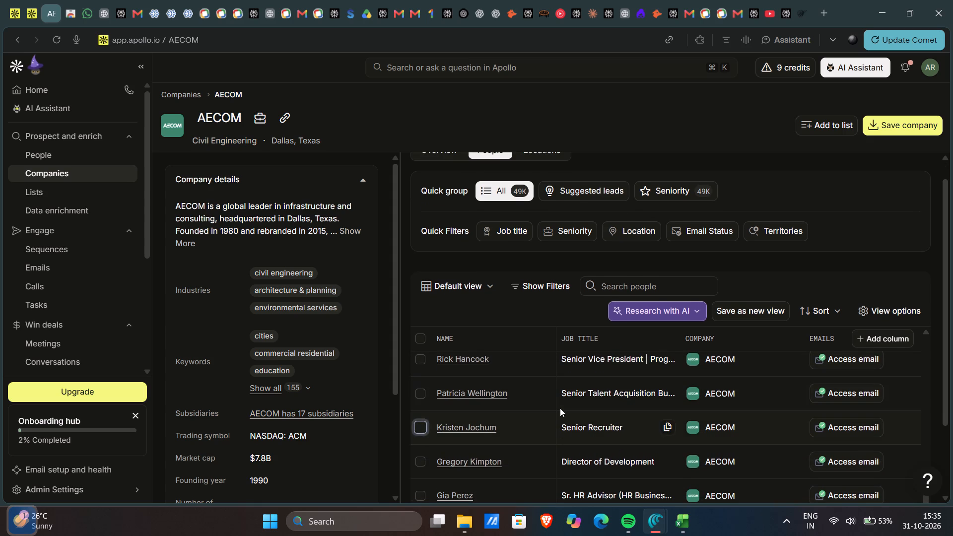
click(493, 464)
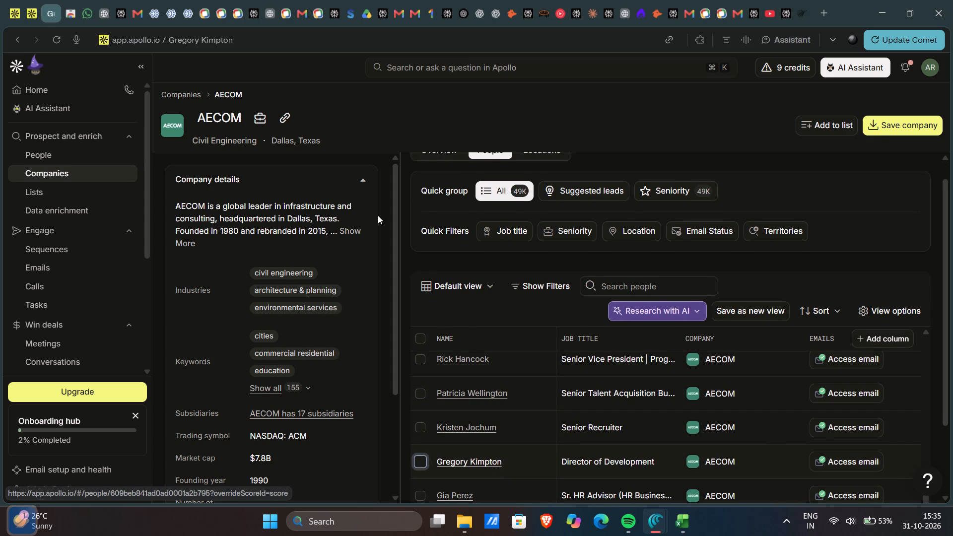
click(357, 214)
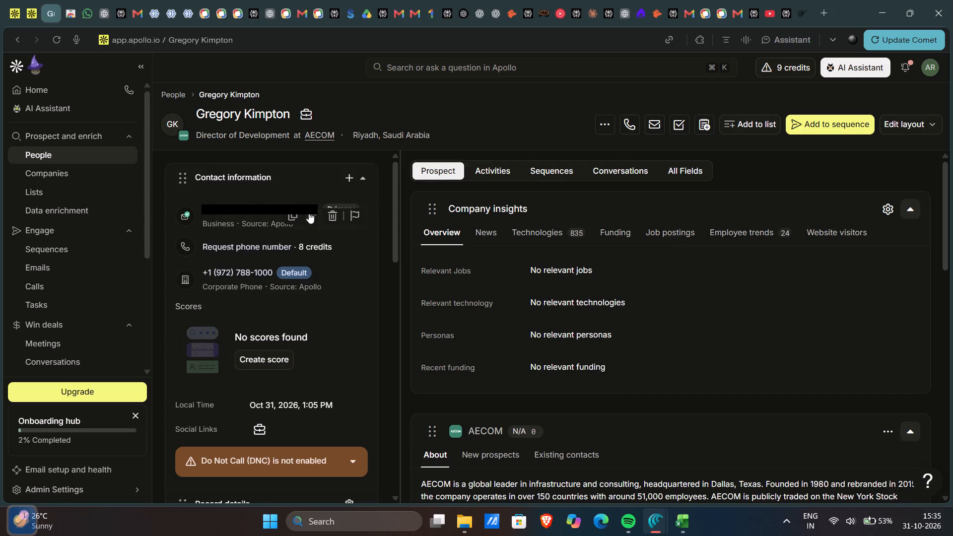
click(292, 218)
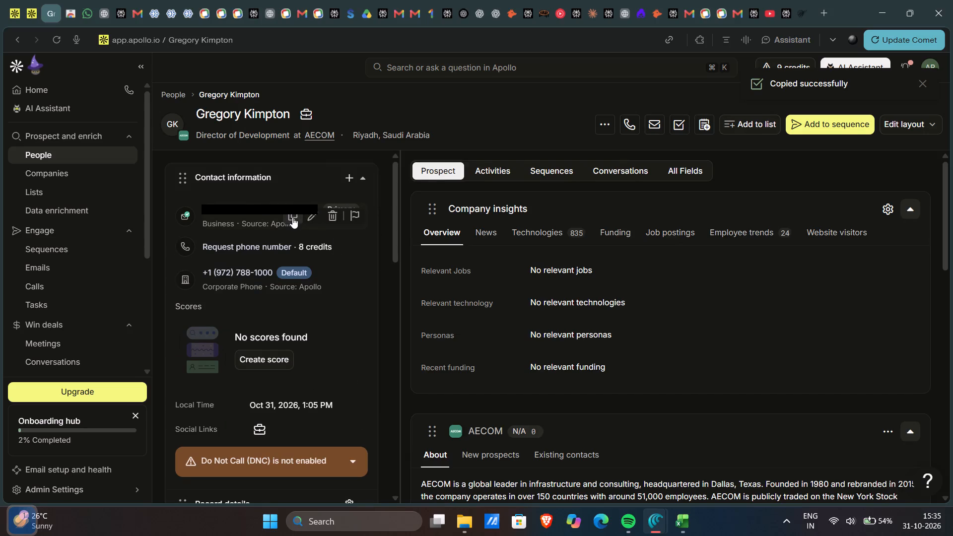
Switch to the Excel workbook and paste the copied email into cell H46 of the AECOM row.
click(695, 533)
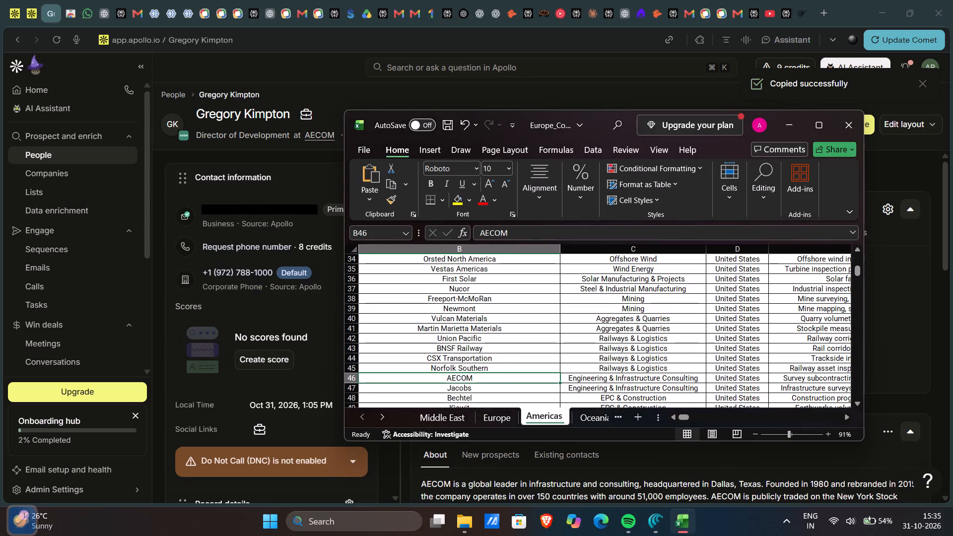
click(651, 376)
click(783, 378)
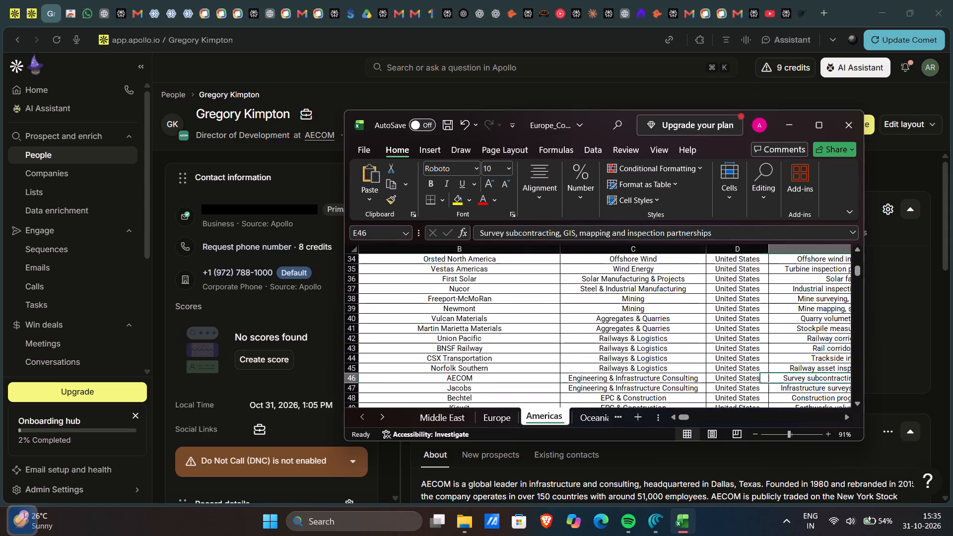
scroll(783, 378, left, 4)
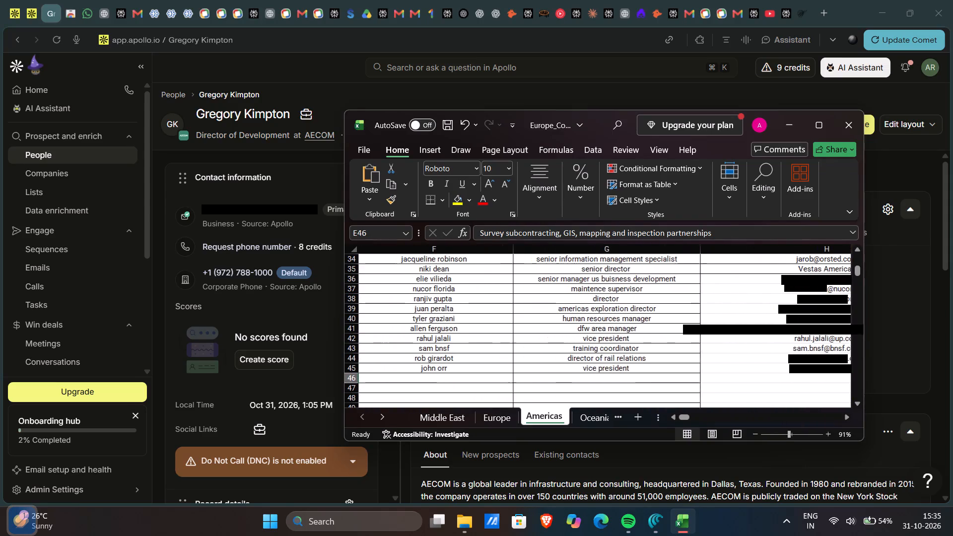
click(750, 378)
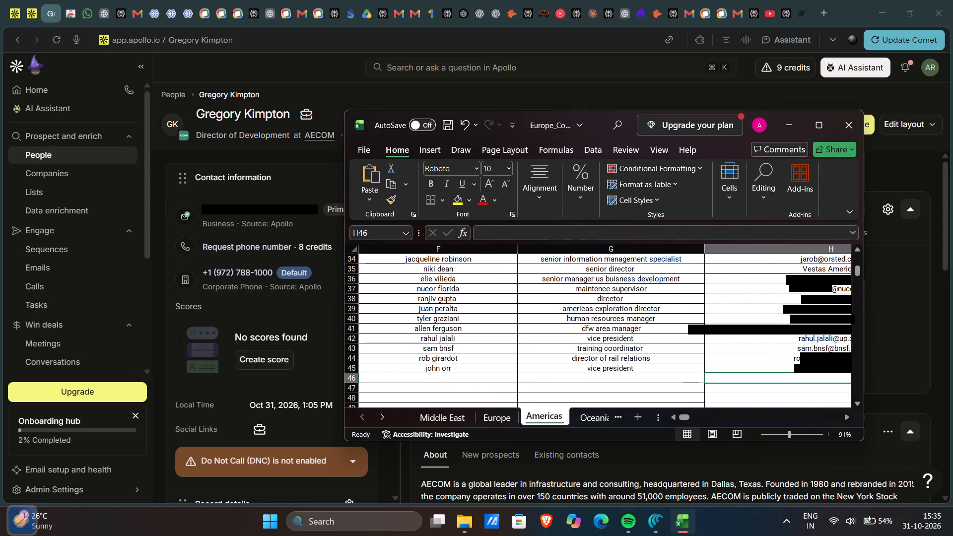
key(ctrl+v)
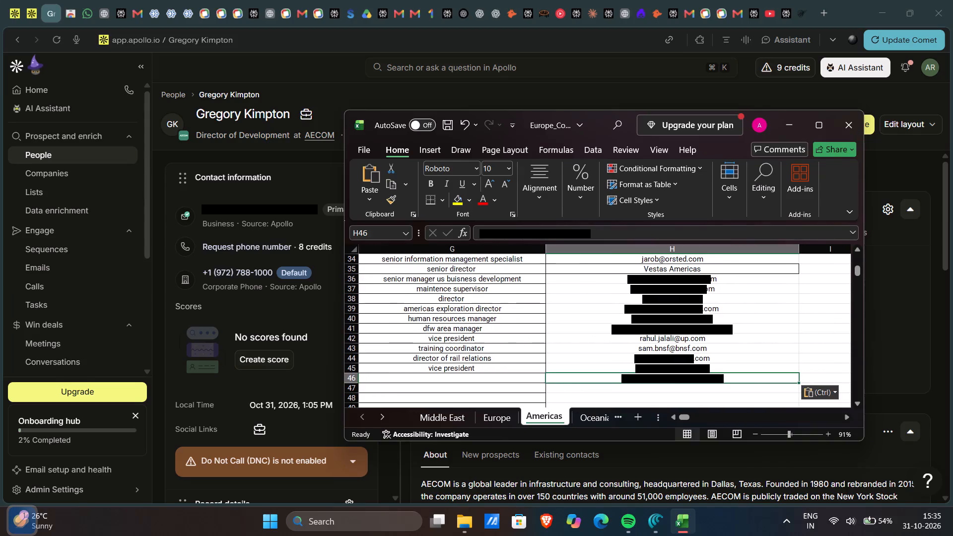
Enter "director of development" as the job title in cell G46 of the AECOM row.
click(487, 378)
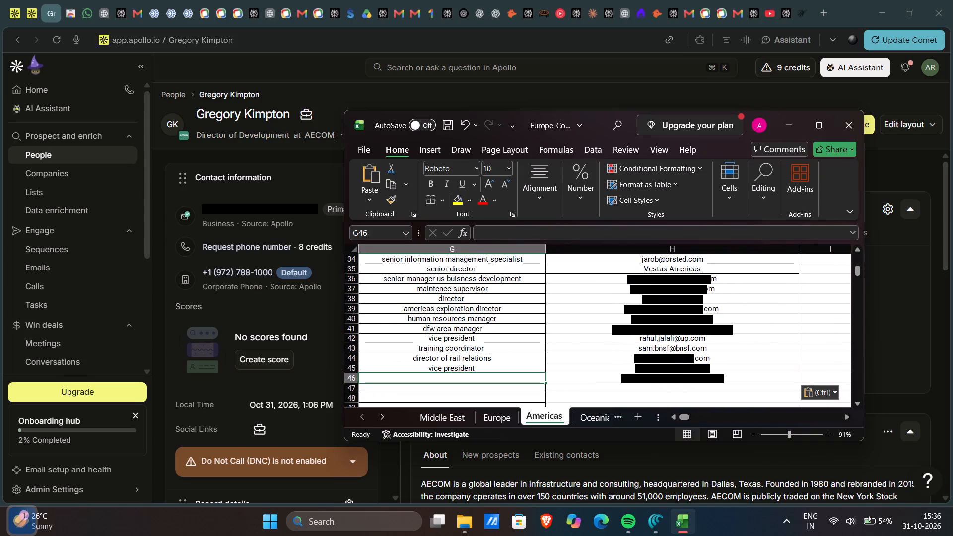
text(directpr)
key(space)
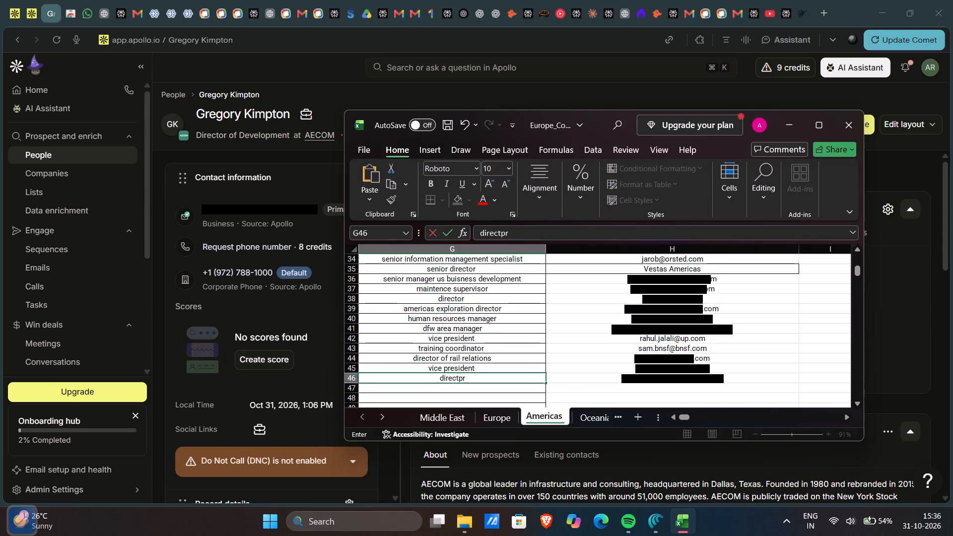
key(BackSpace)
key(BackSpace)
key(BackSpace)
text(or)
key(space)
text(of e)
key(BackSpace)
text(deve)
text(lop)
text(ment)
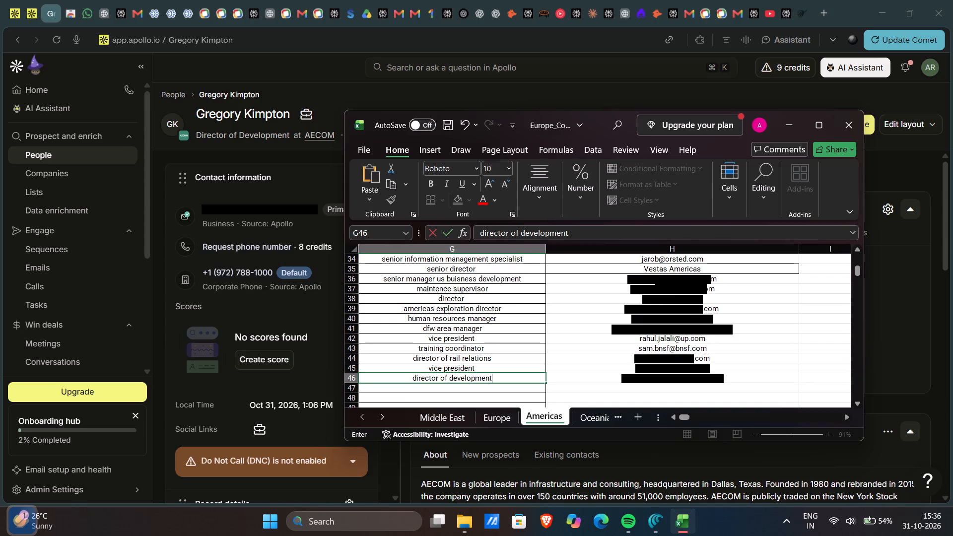
Enter the AECOM contact's full name in lowercase in cell F46.
scroll(592, 408, down, 1)
scroll(589, 351, right, 2)
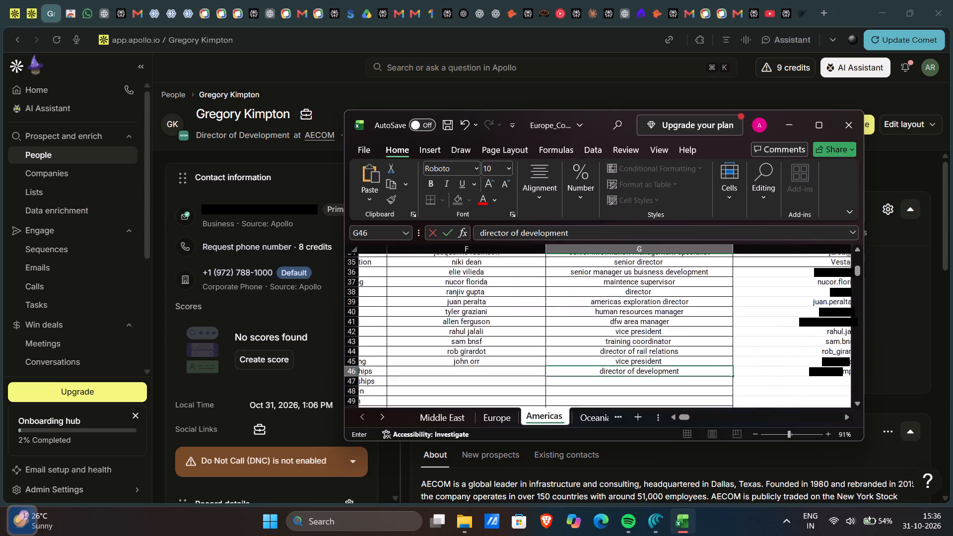
scroll(589, 351, right, 1)
click(480, 368)
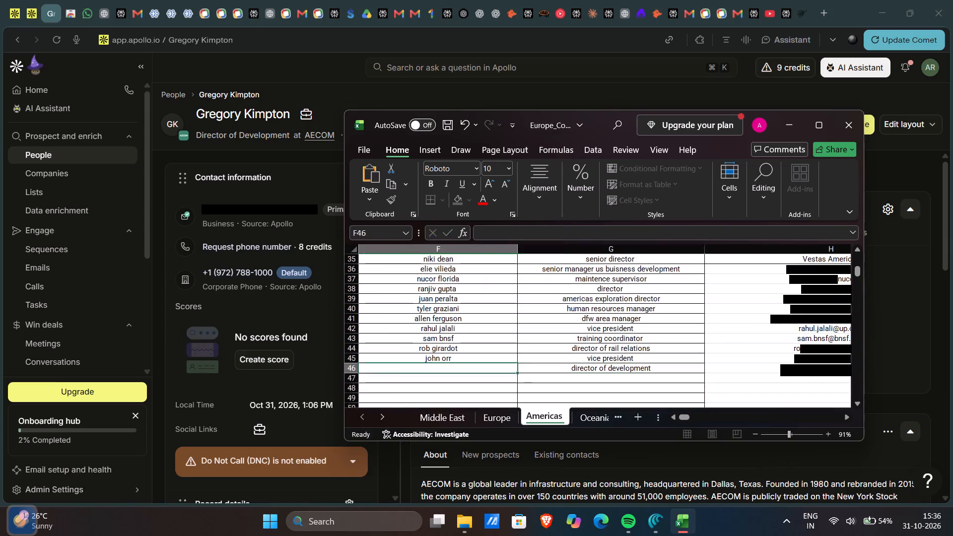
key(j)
key(BackSpace)
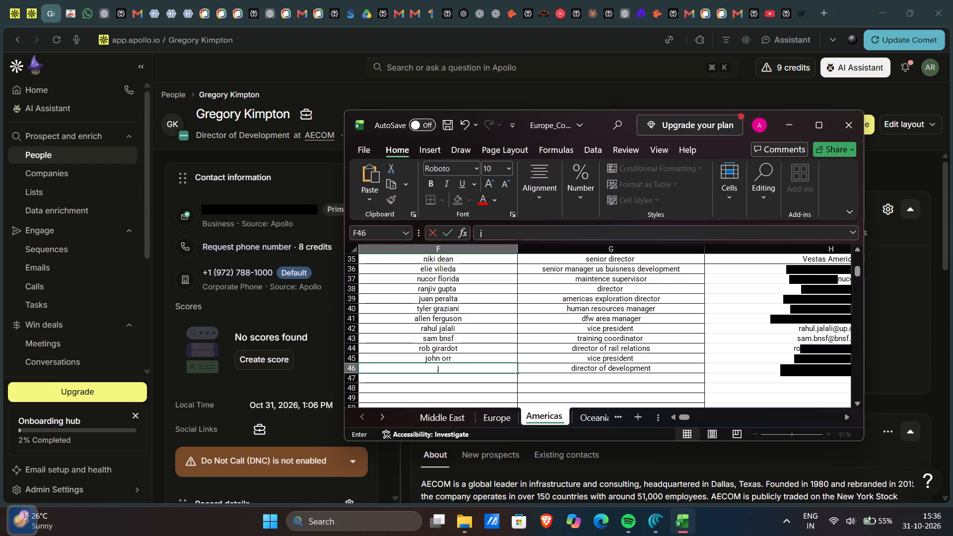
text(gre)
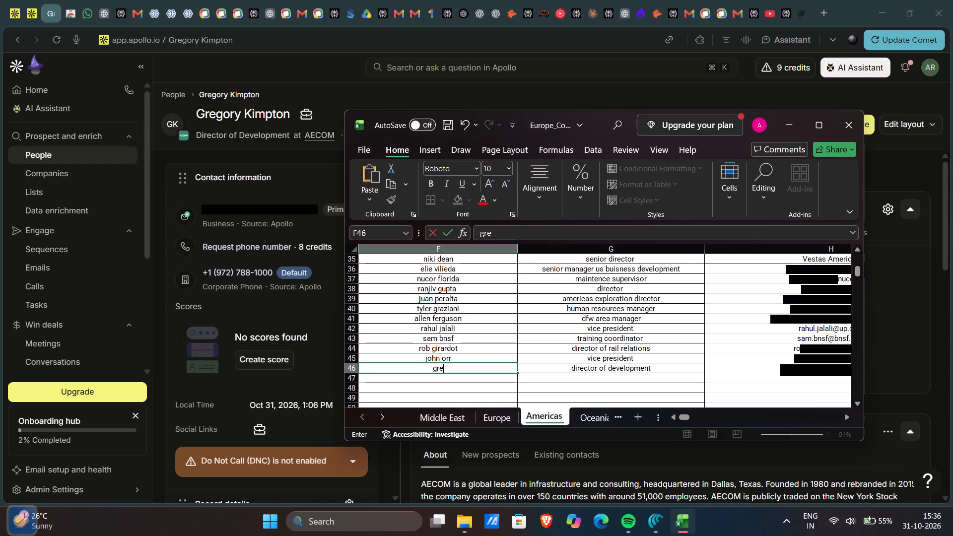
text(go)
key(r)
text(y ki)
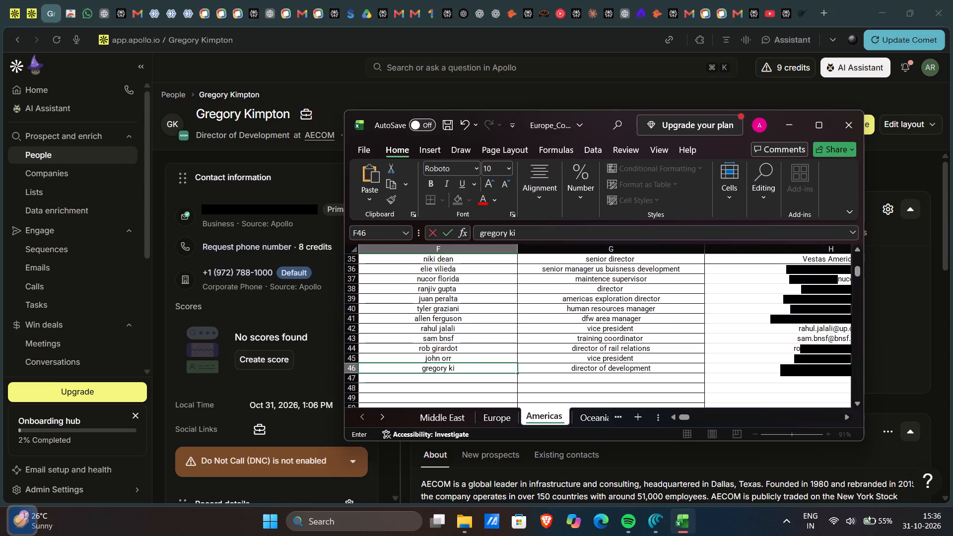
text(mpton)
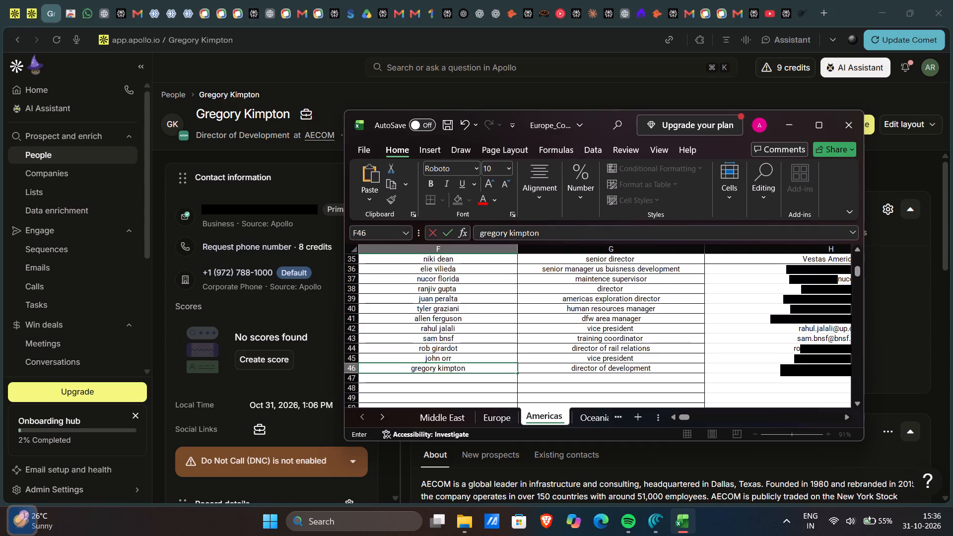
Copy the company name Jacobs from cell B47, search for it in Apollo and open the company's list of people.
ctrl+scroll(407, 407, down, 1)
scroll(439, 391, right, 1)
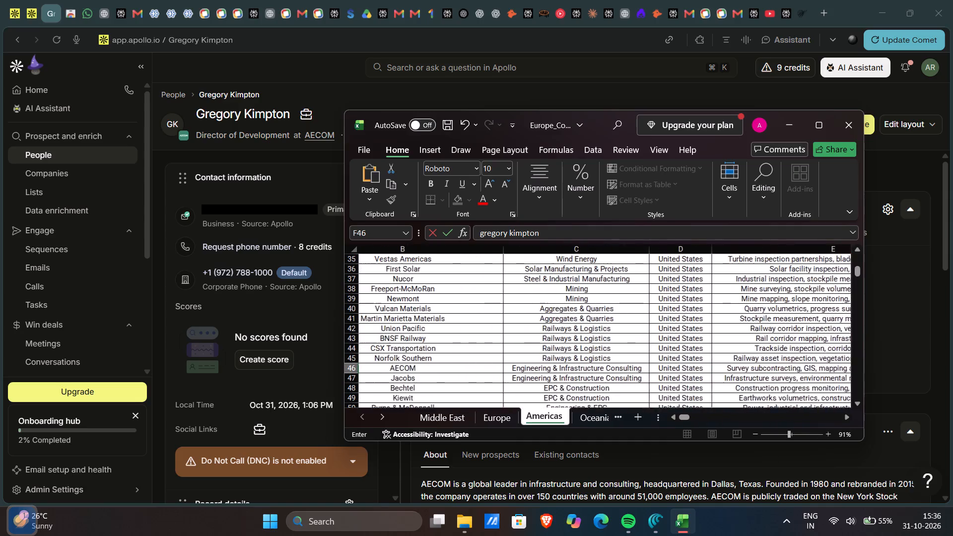
click(460, 379)
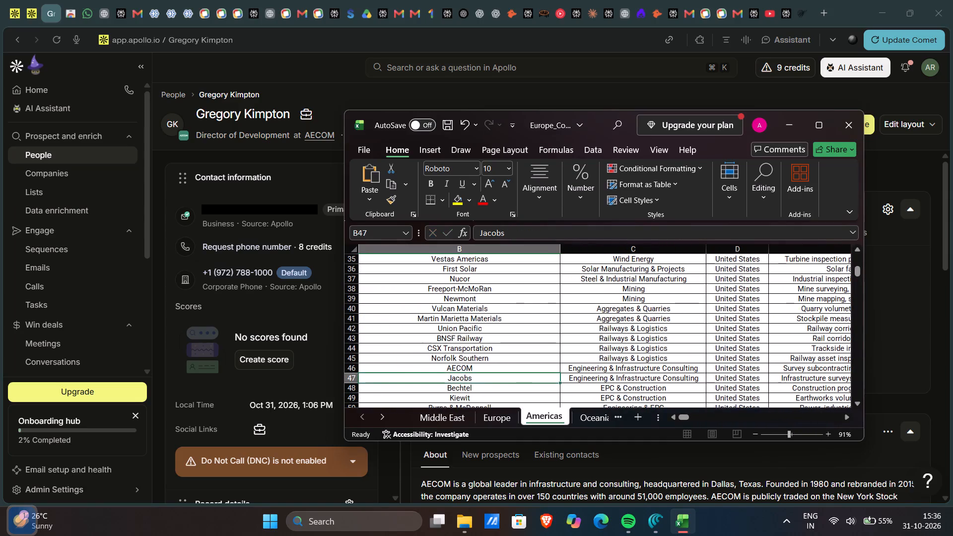
key(ctrl+c)
click(465, 66)
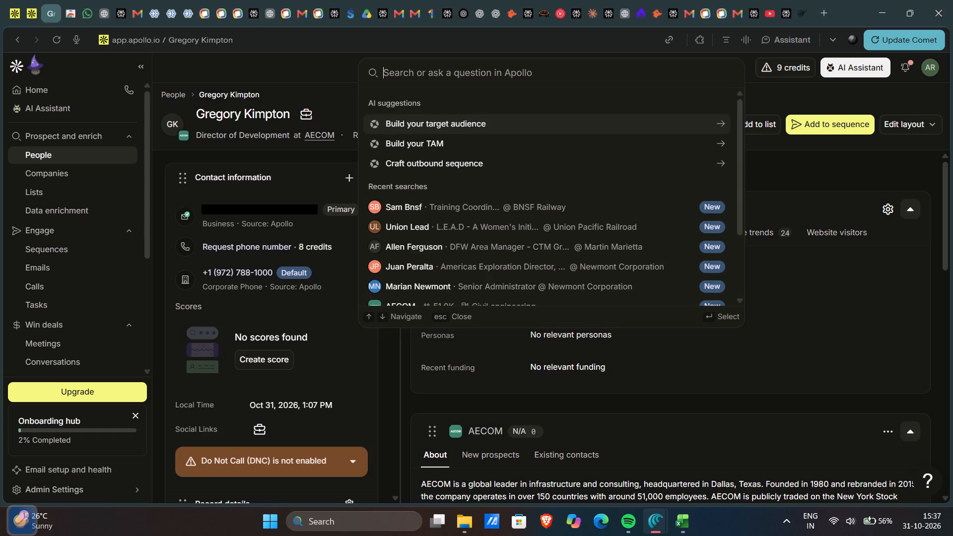
key(ctrl+v)
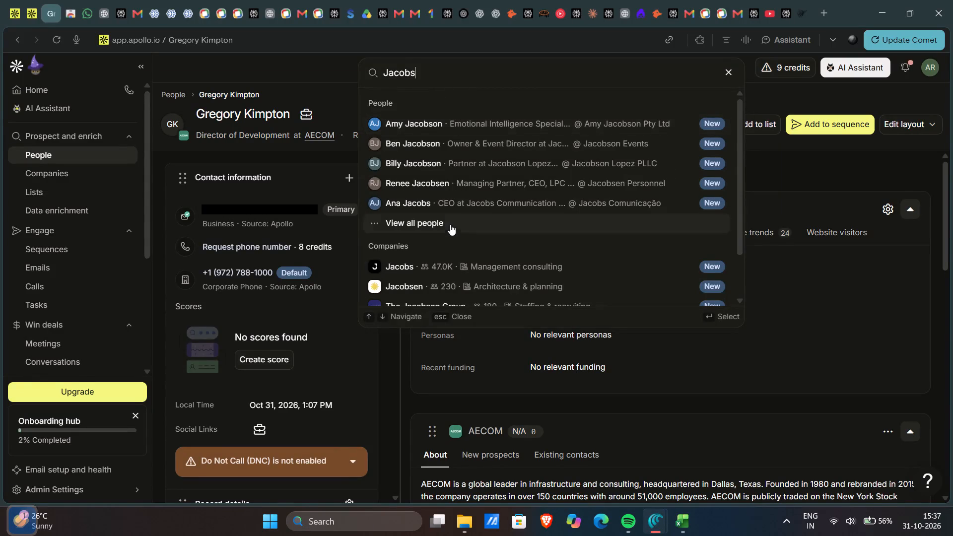
click(450, 266)
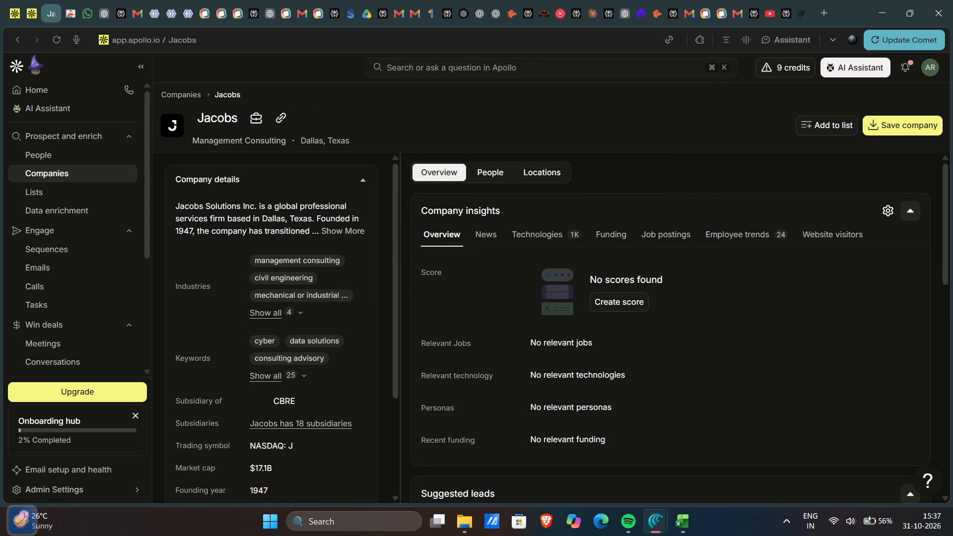
click(493, 182)
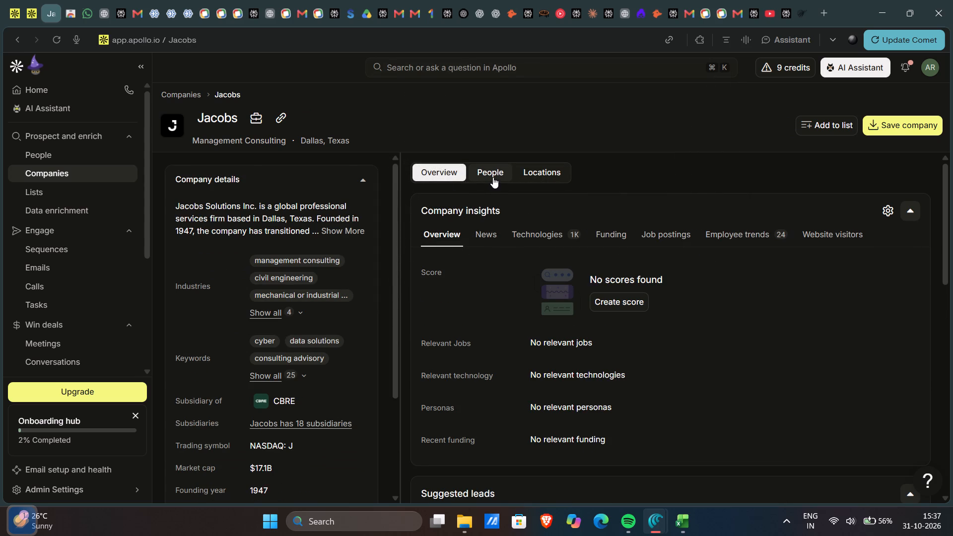
click(493, 171)
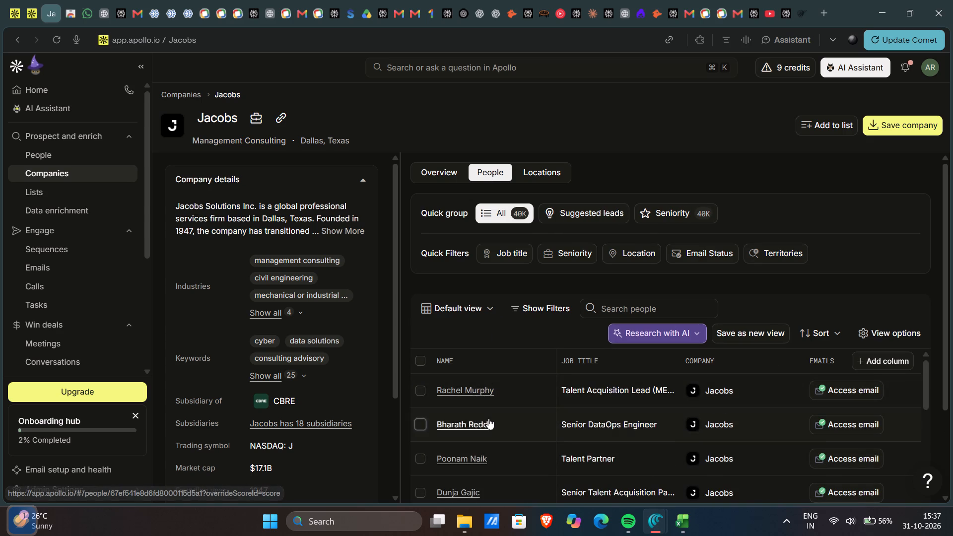
Open the profile of Jacobs' Chair & Chief Executive Officer, reveal the business email and copy it.
scroll(488, 418, down, 2)
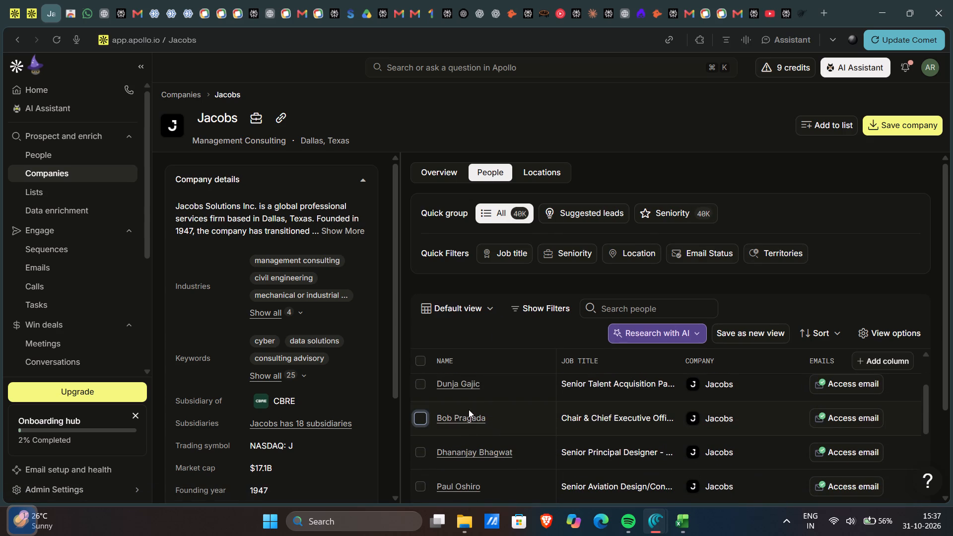
click(472, 419)
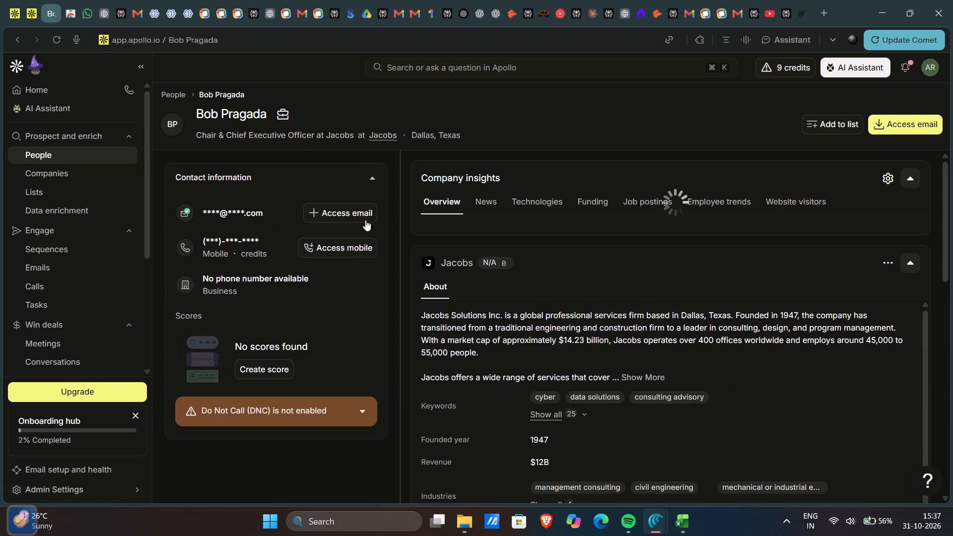
click(357, 220)
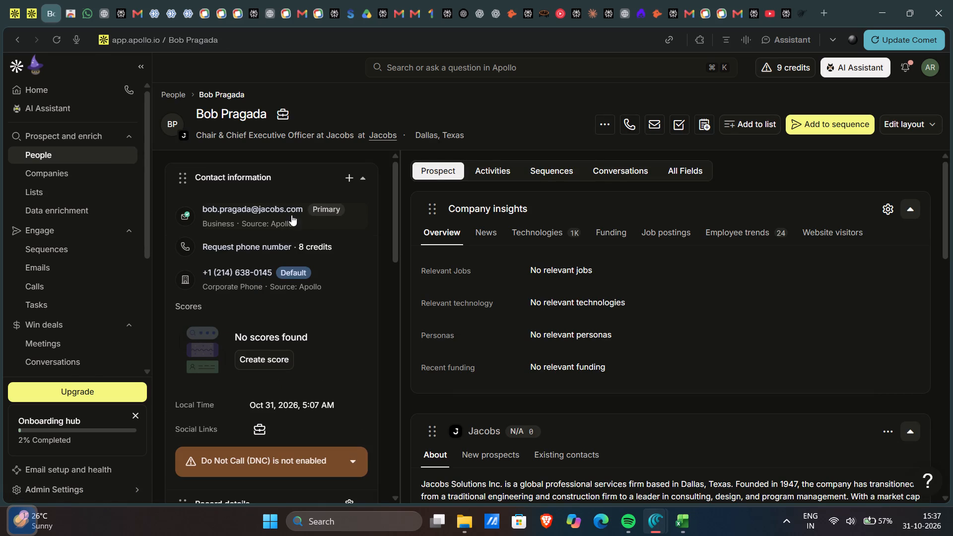
click(295, 217)
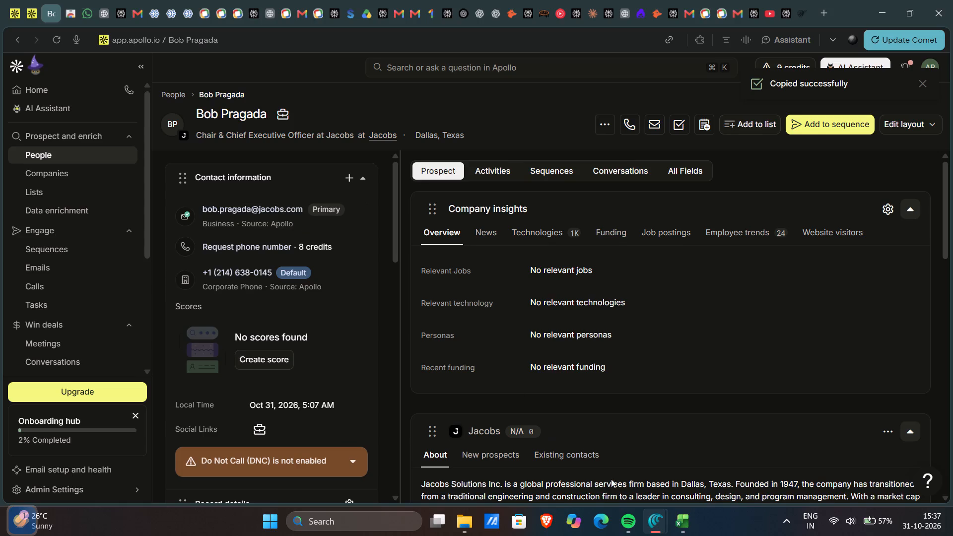
Switch to the Excel workbook and paste the copied email into cell H47 of the Jacobs row.
click(668, 518)
click(680, 525)
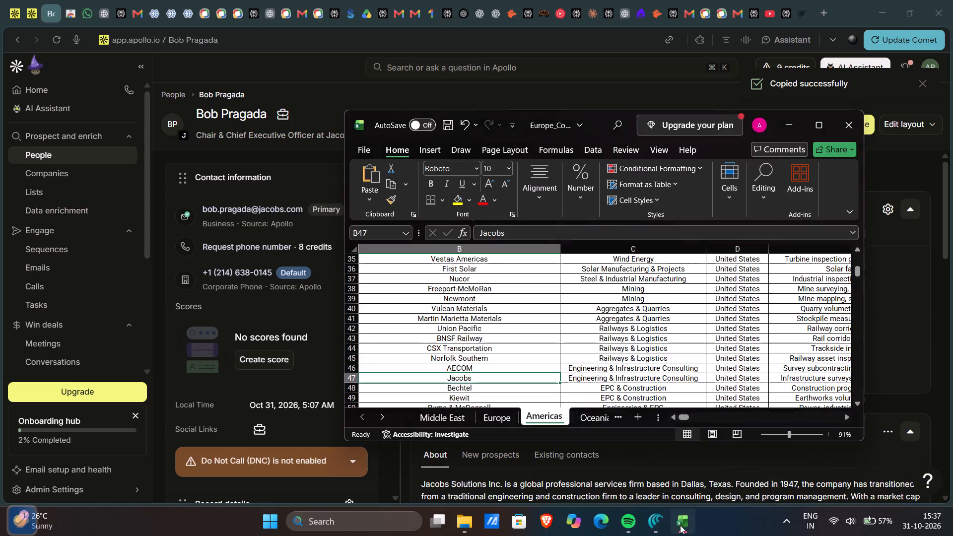
click(735, 380)
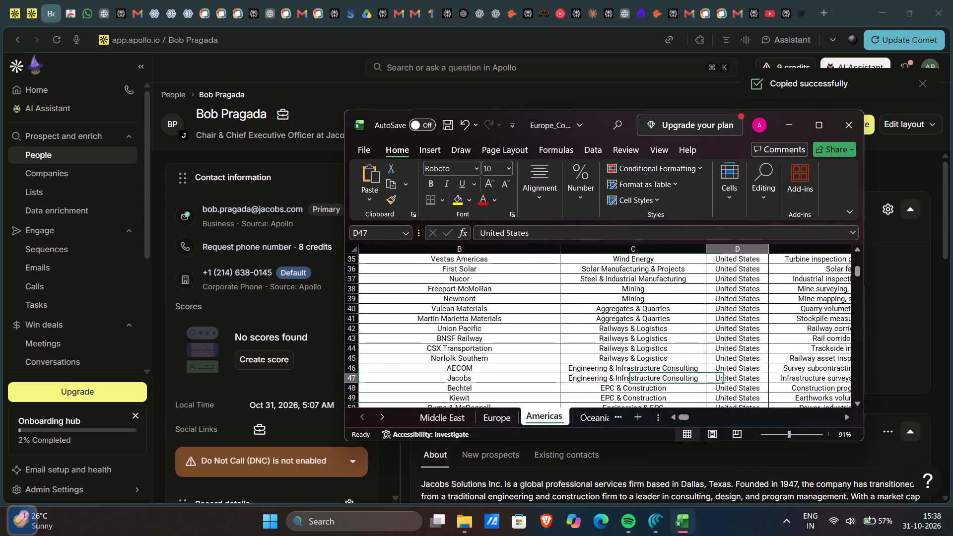
scroll(735, 380, left, 1)
click(777, 380)
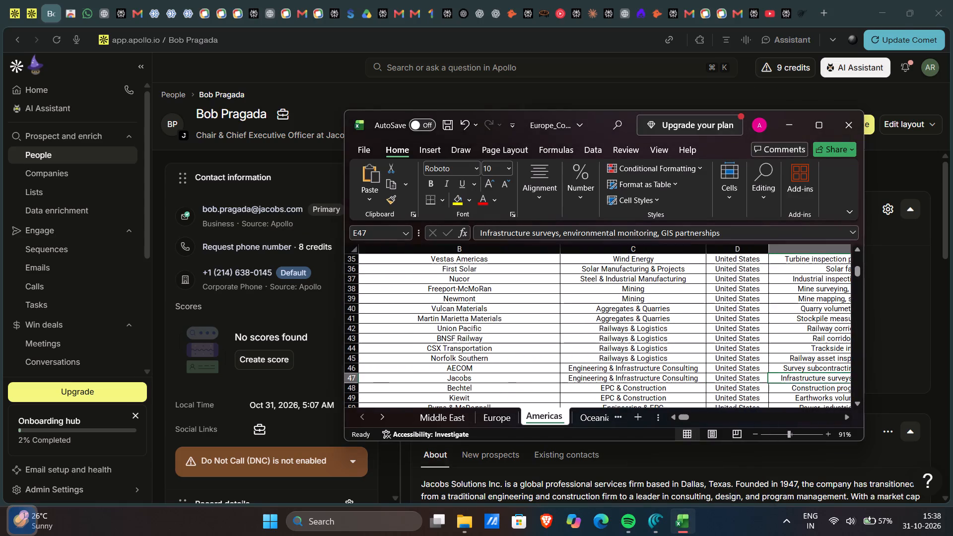
scroll(777, 380, left, 3)
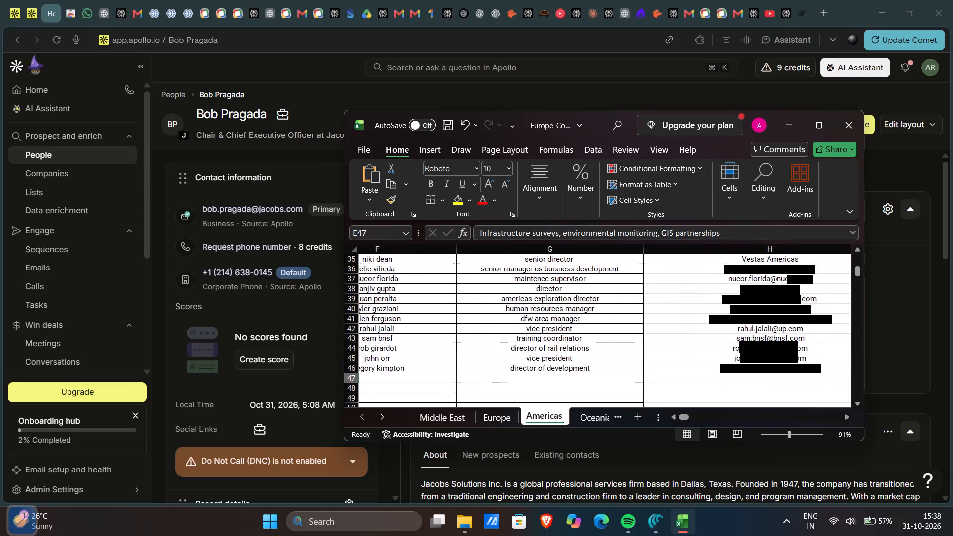
click(753, 379)
key(ctrl+v)
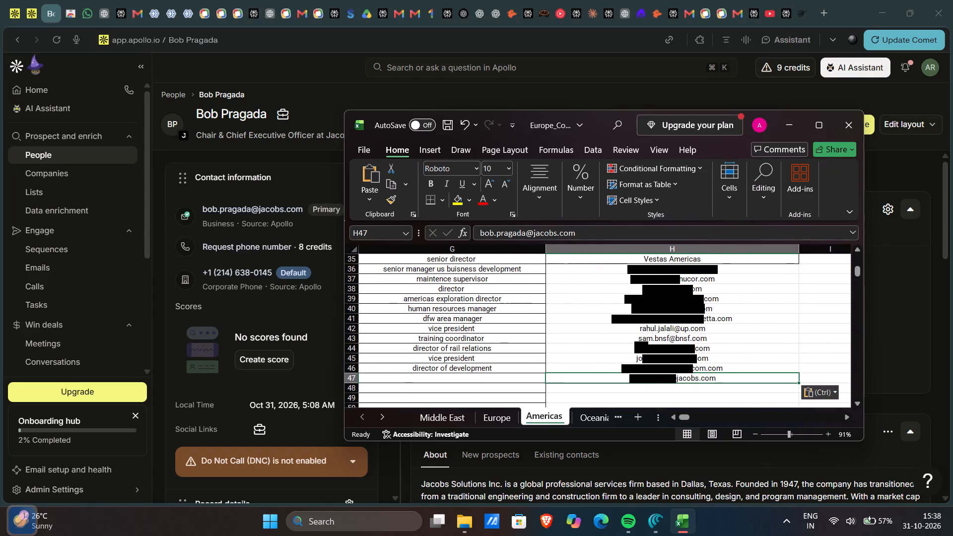
Enter "ceo" as the job title in cell G47 of the Jacobs row.
click(516, 374)
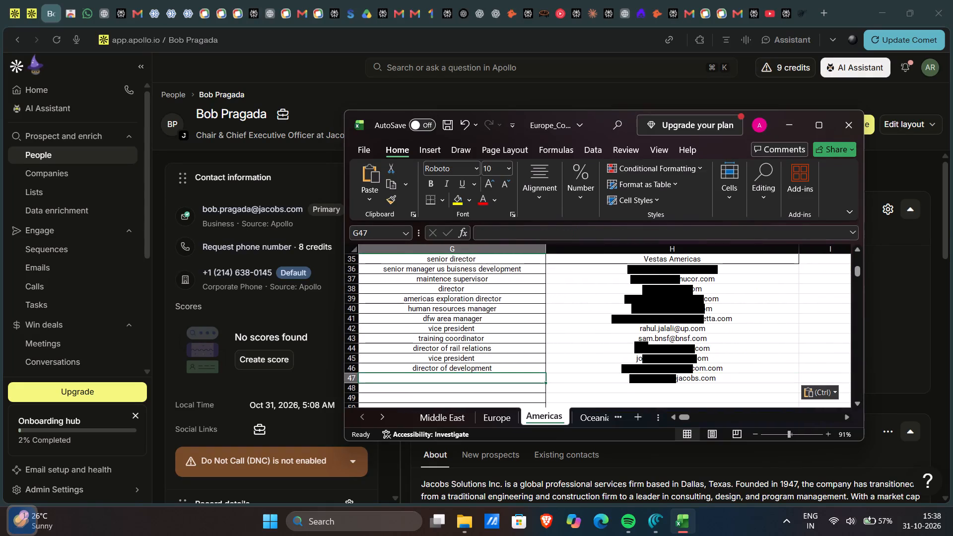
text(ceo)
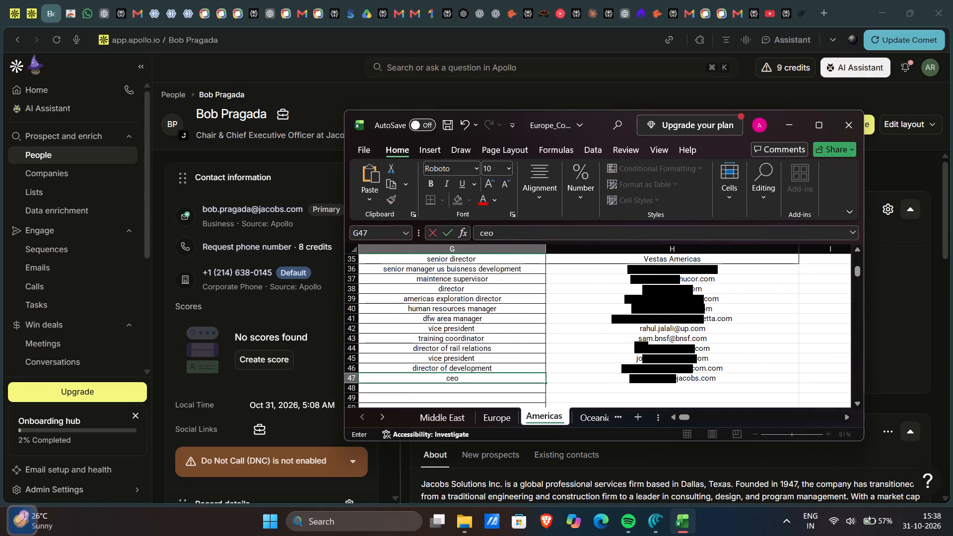
Enter the Jacobs contact's full name in cell F47.
scroll(516, 374, right, 1)
scroll(579, 392, right, 2)
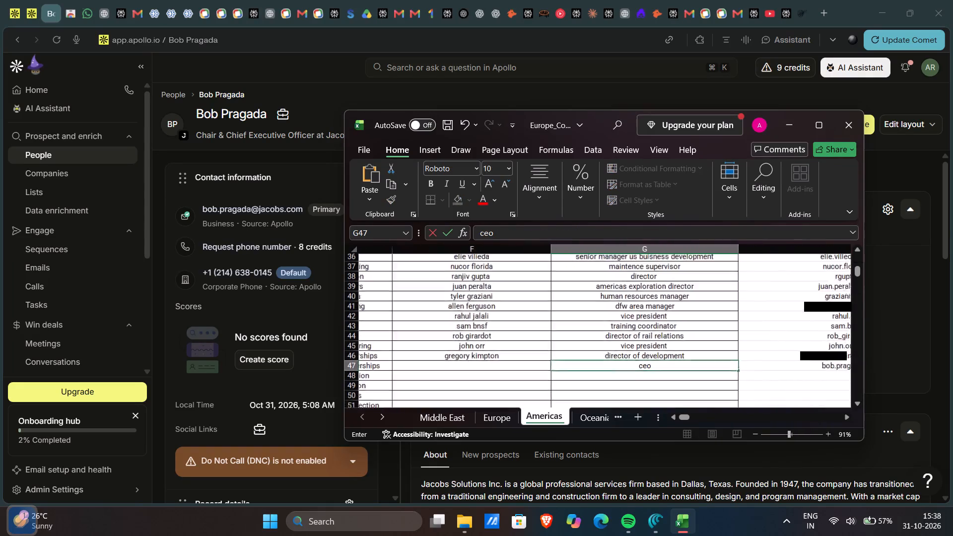
scroll(579, 392, right, 1)
click(480, 371)
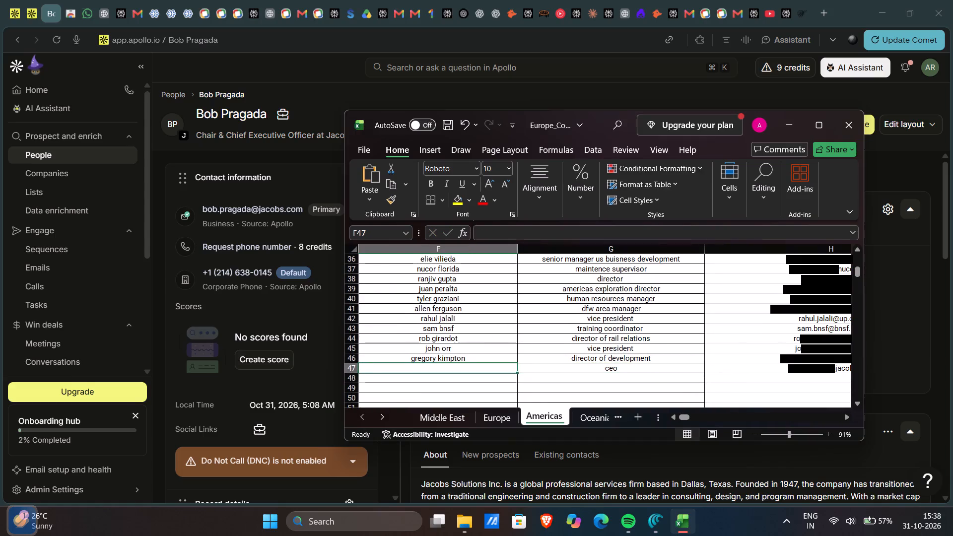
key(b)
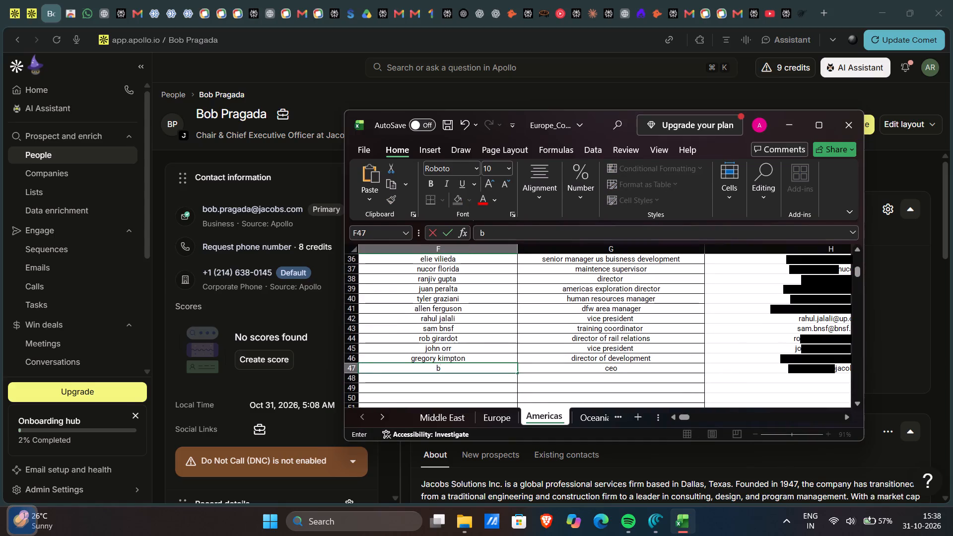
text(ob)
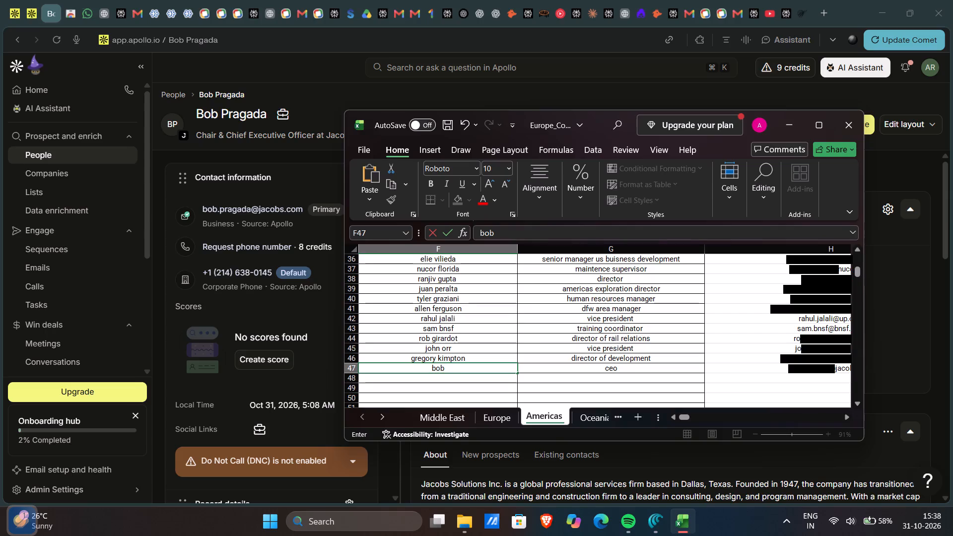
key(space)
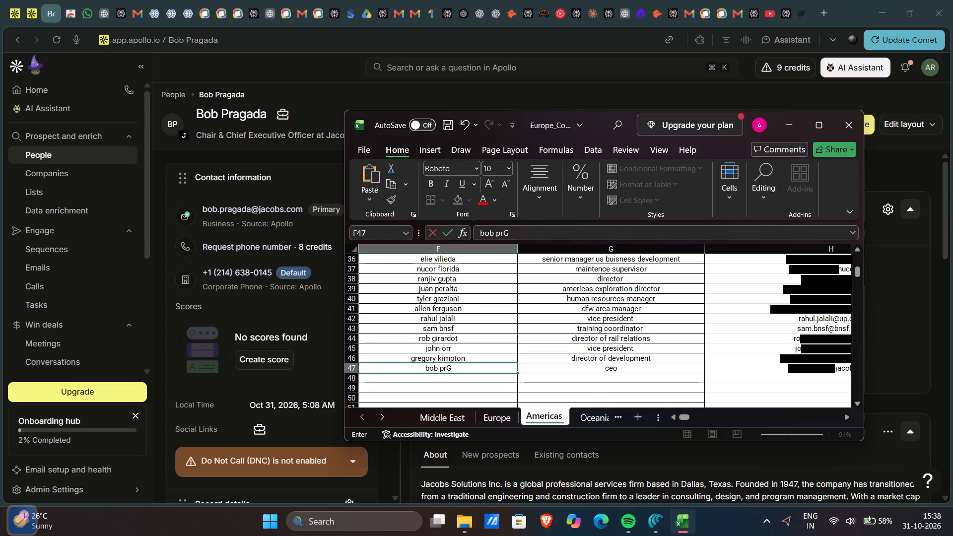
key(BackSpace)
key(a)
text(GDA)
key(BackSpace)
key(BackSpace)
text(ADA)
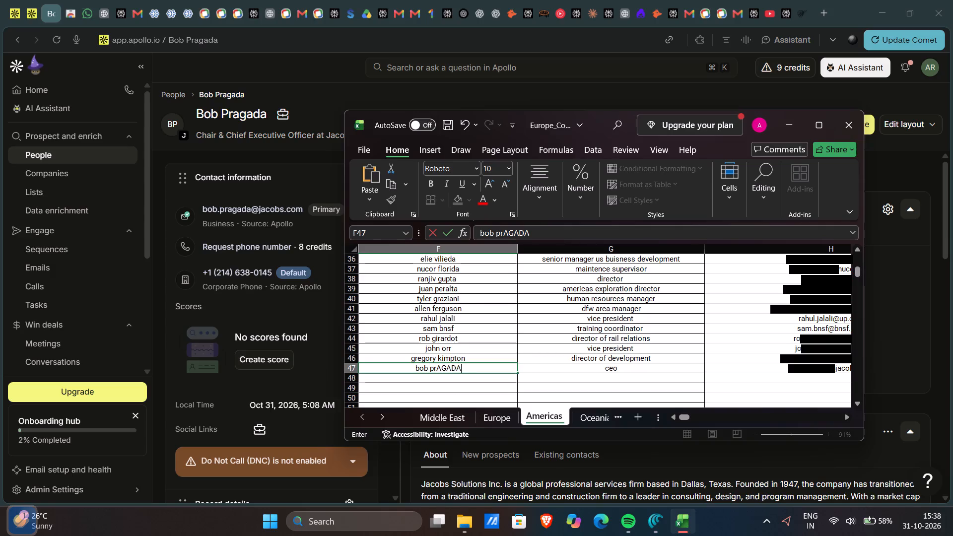
Copy the company name Bechtel from cell B48 and search for it in Apollo.
scroll(469, 379, right, 4)
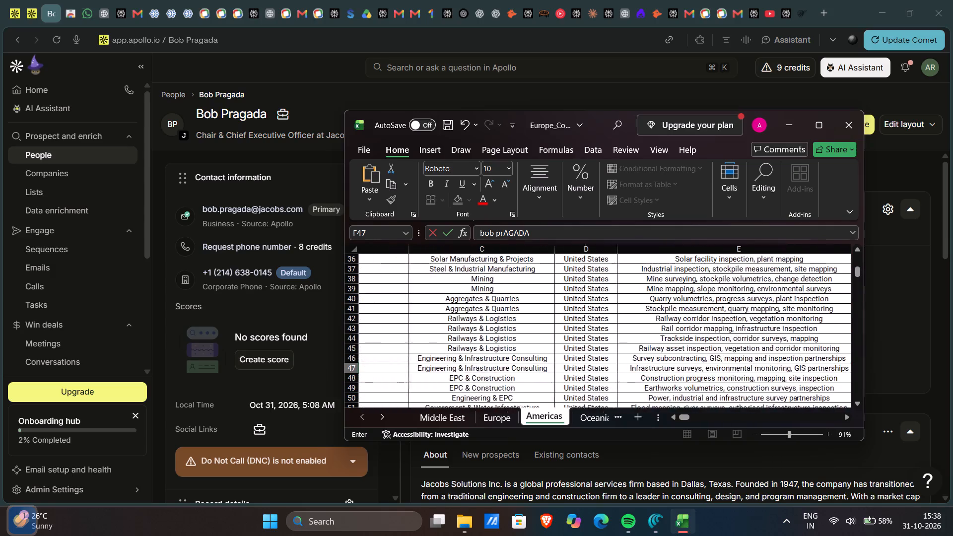
scroll(469, 379, right, 1)
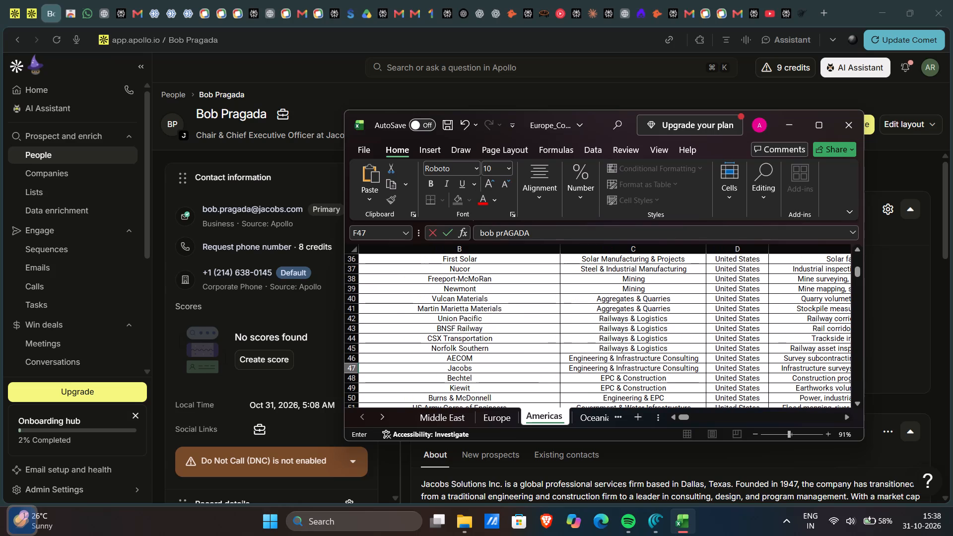
click(473, 383)
click(475, 377)
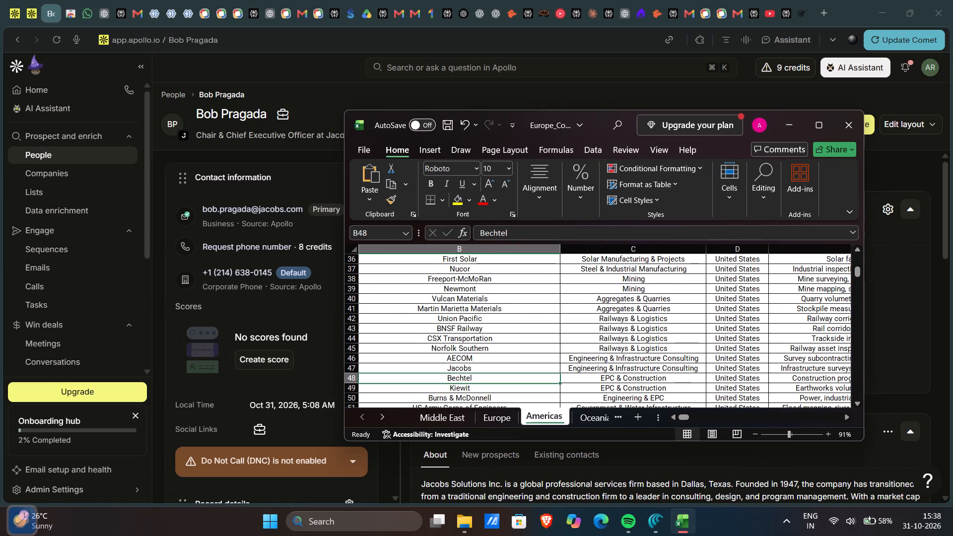
key(ctrl+c)
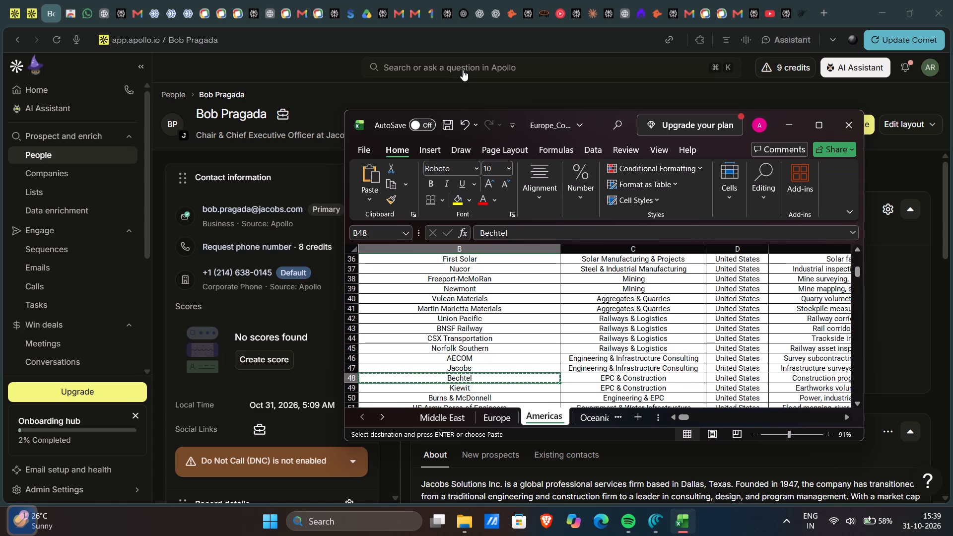
click(463, 70)
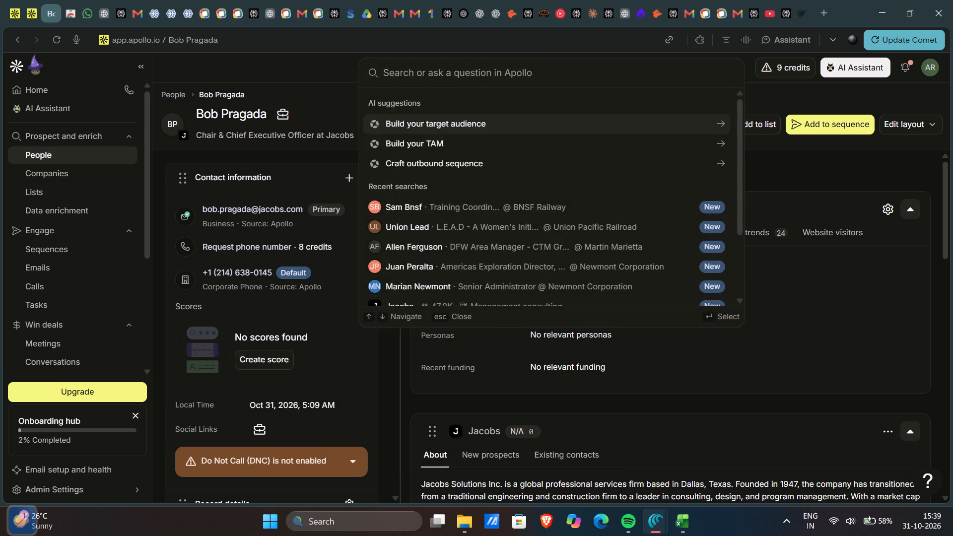
key(ctrl+v)
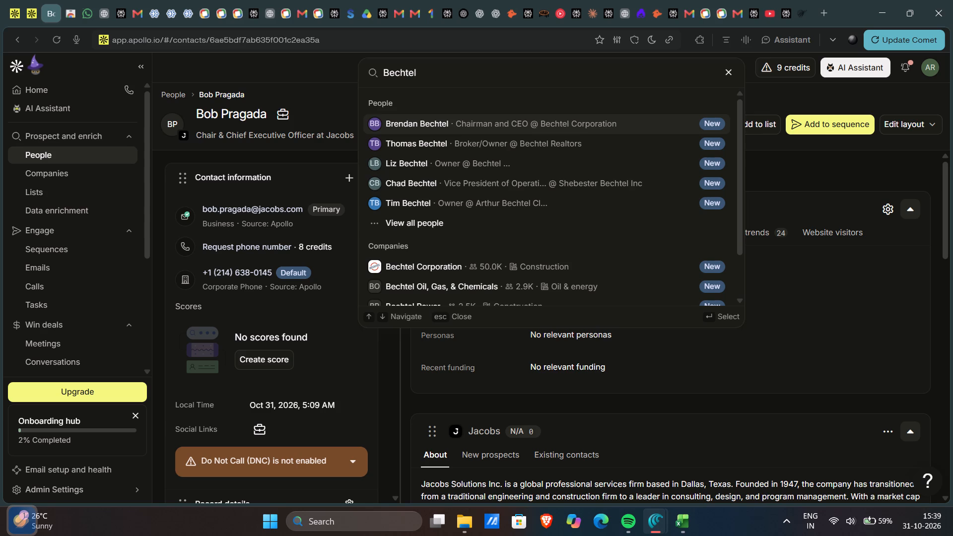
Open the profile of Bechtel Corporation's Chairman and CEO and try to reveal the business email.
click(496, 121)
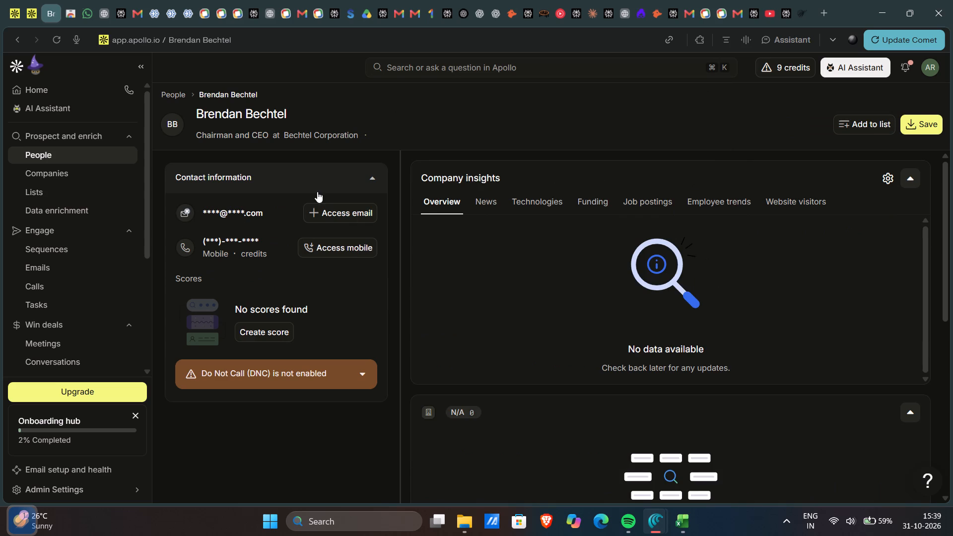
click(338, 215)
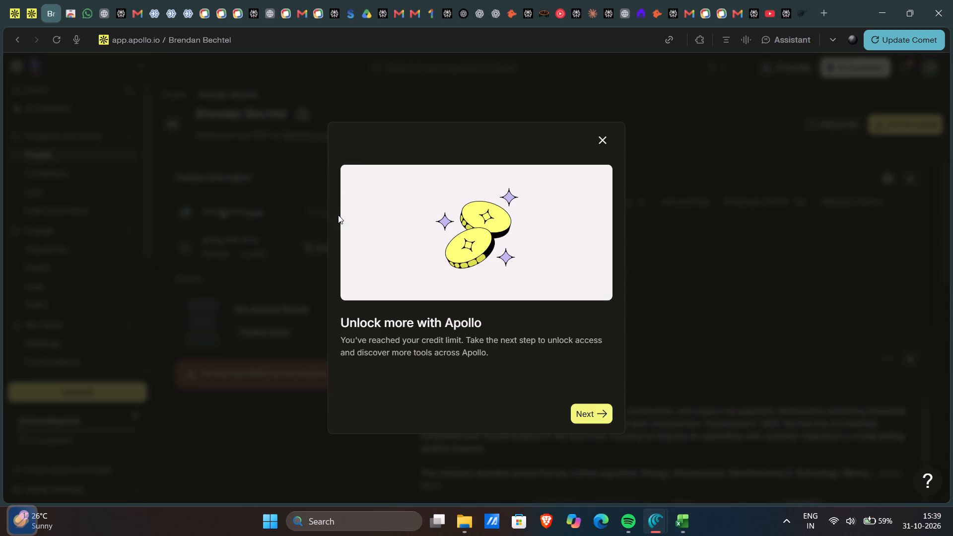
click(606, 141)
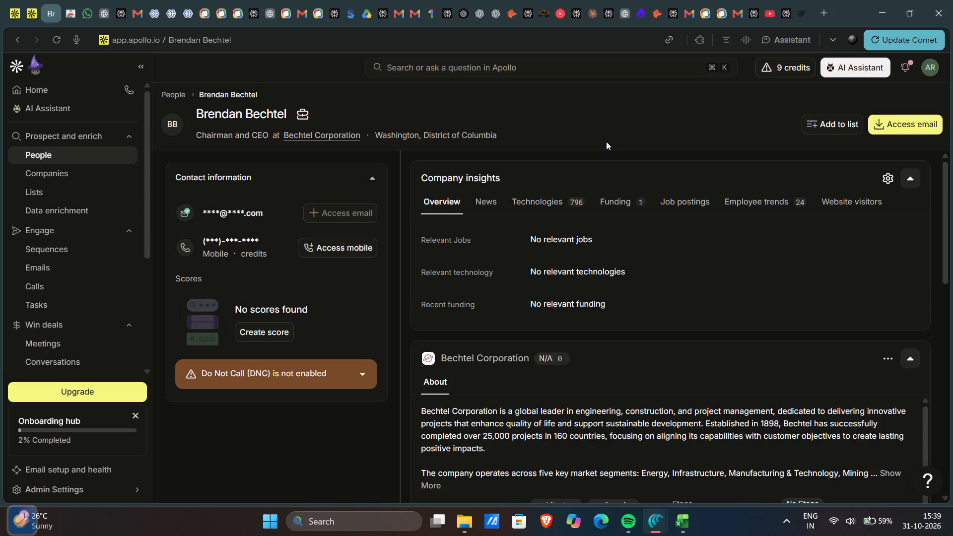
Log out of the current Apollo account.
click(936, 77)
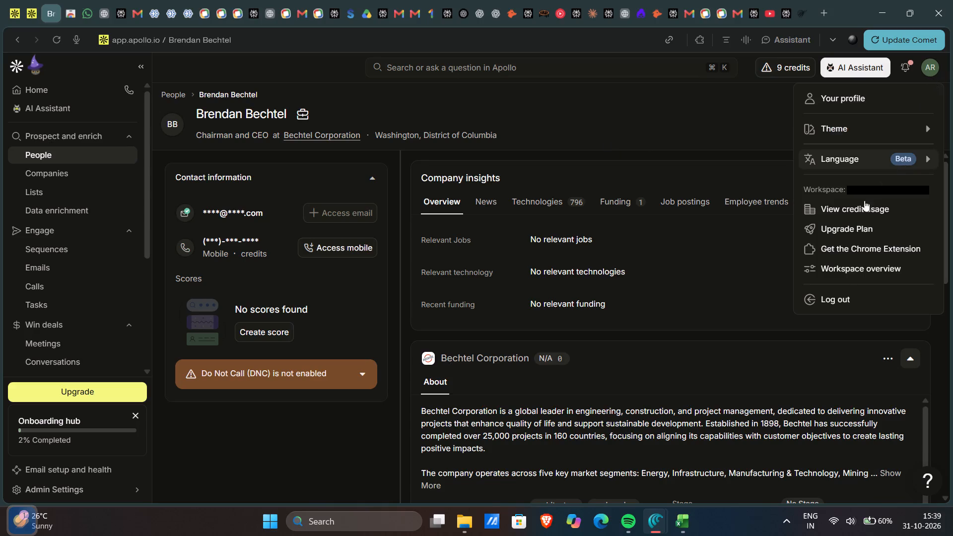
click(839, 297)
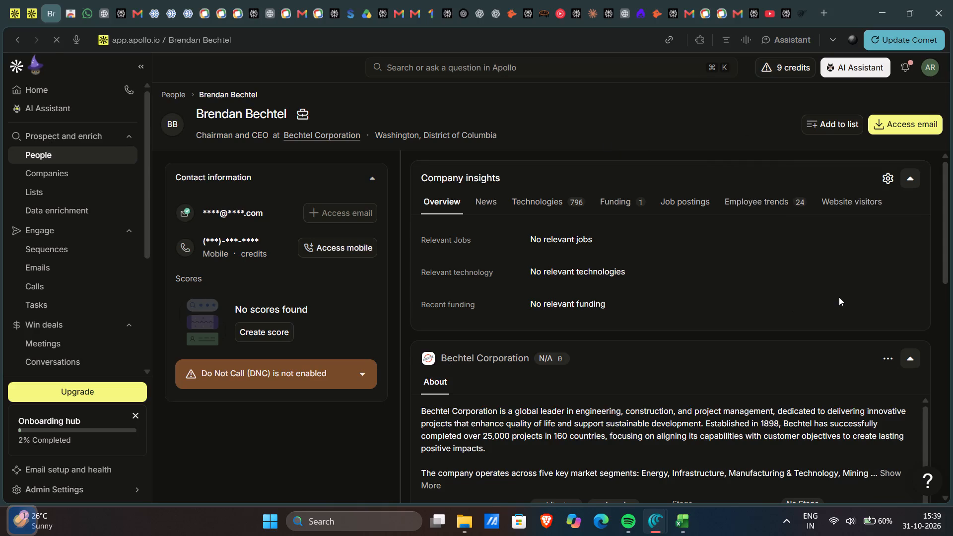
Switch to the Excel workbook, maximize it, and review the companies and remaining empty contact rows on the Americas sheet.
click(682, 517)
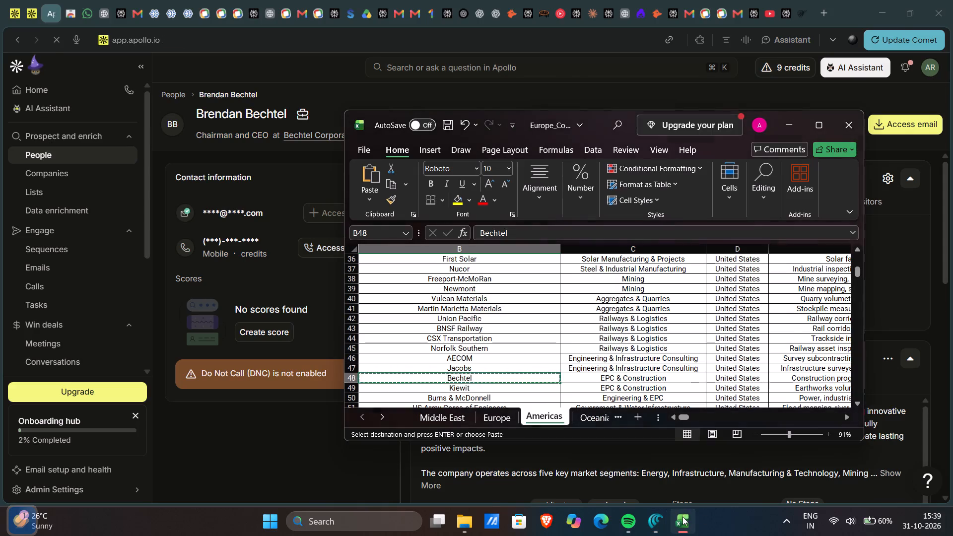
scroll(620, 381, down, 2)
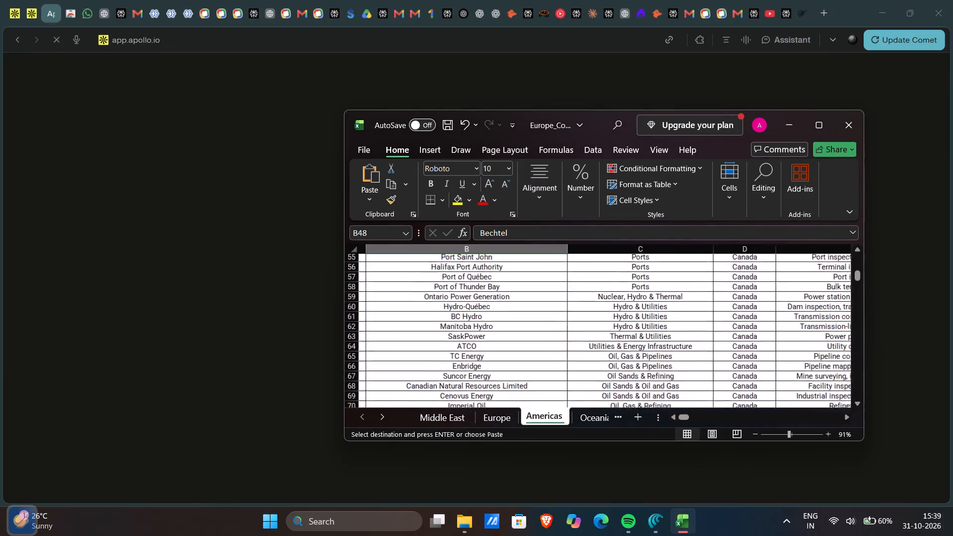
scroll(620, 381, down, 2)
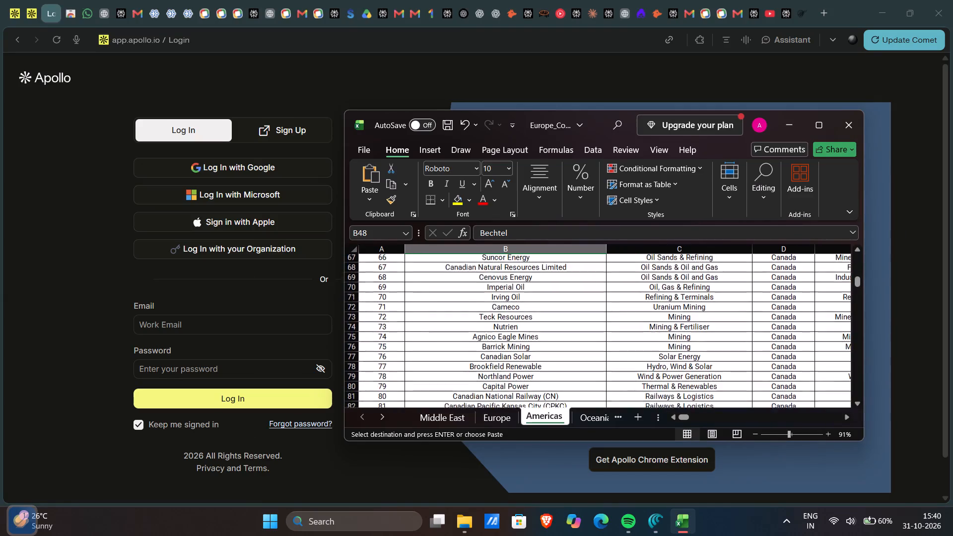
scroll(620, 381, down, 1)
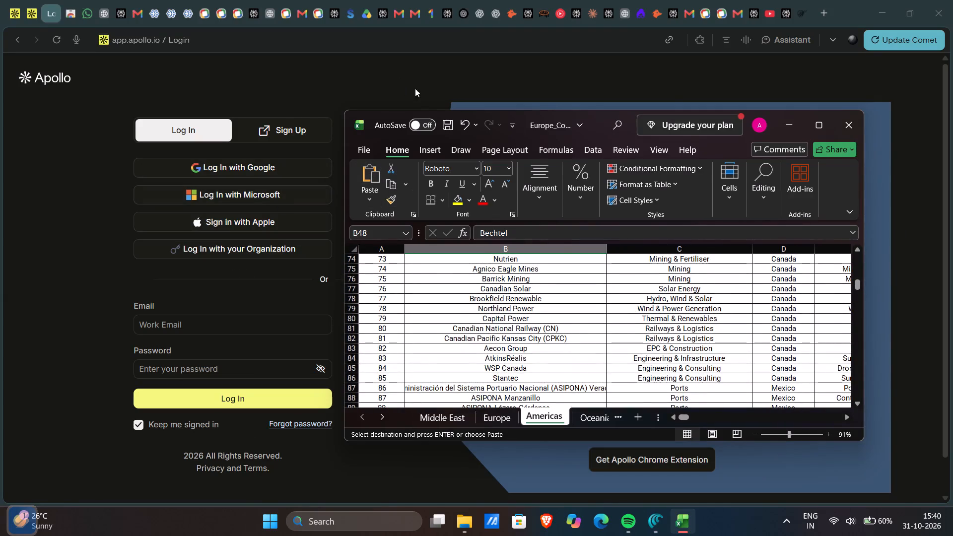
scroll(545, 257, up, 1)
scroll(525, 356, up, 3)
scroll(525, 356, down, 1)
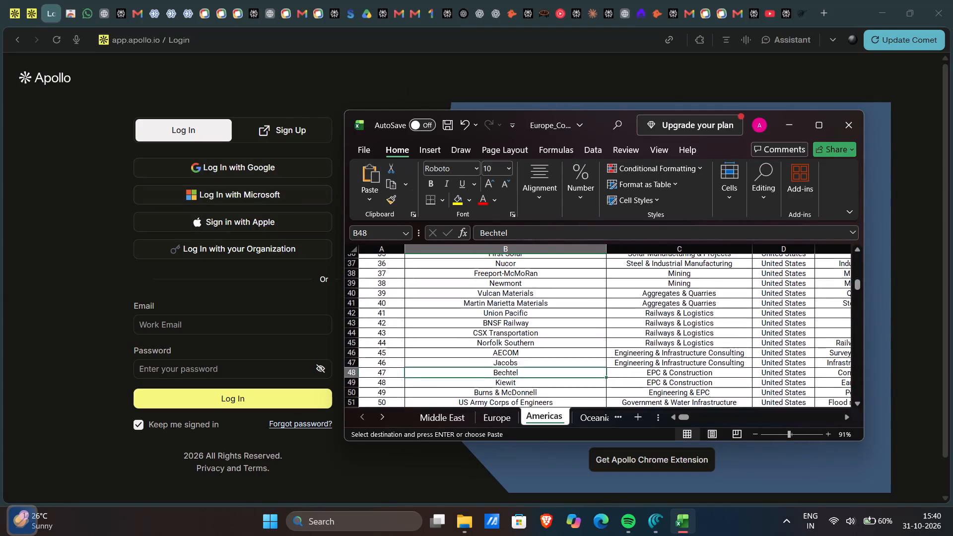
scroll(525, 356, down, 1)
scroll(525, 356, up, 3)
click(820, 129)
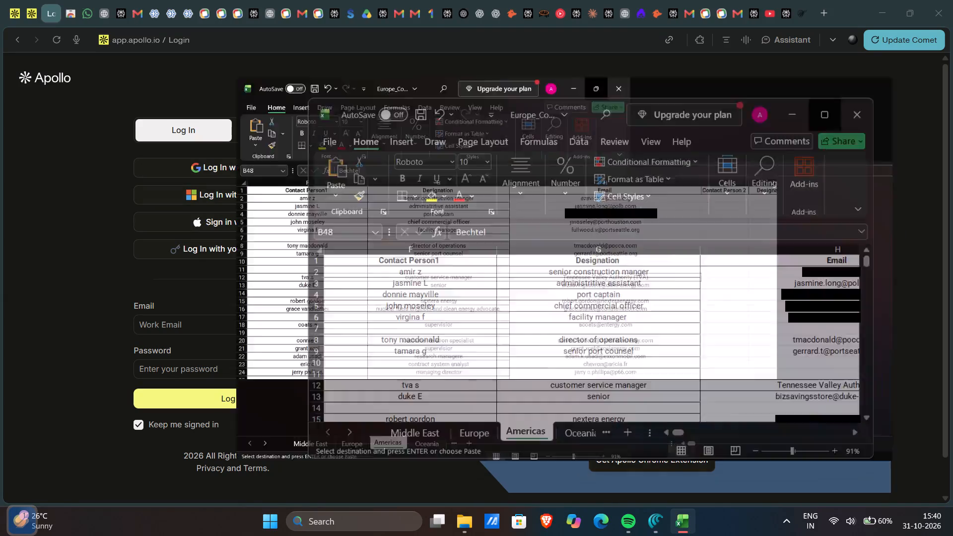
scroll(661, 318, down, 3)
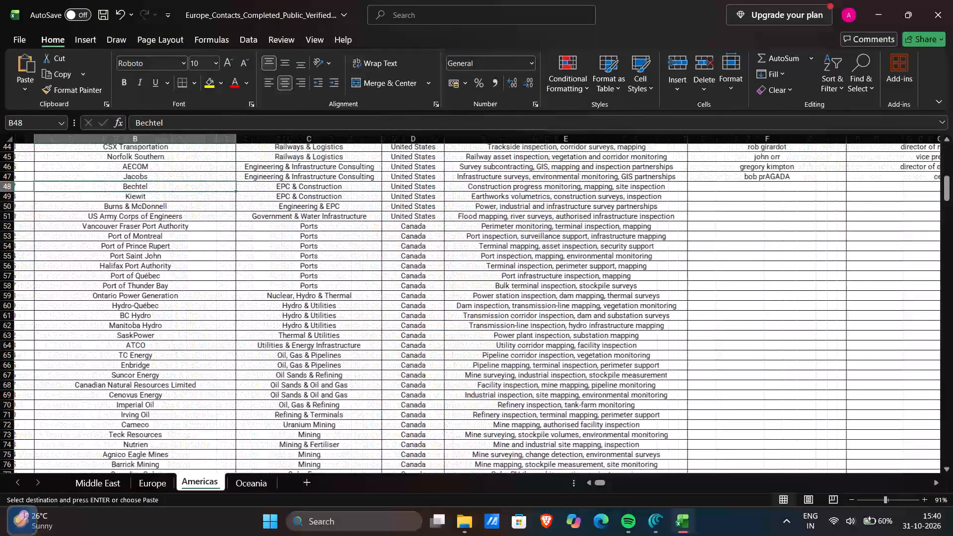
scroll(661, 318, down, 3)
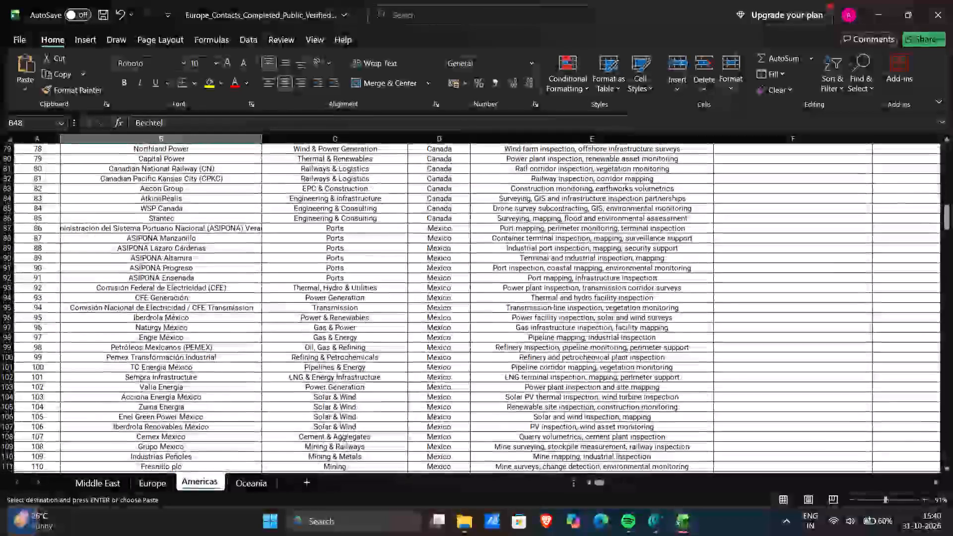
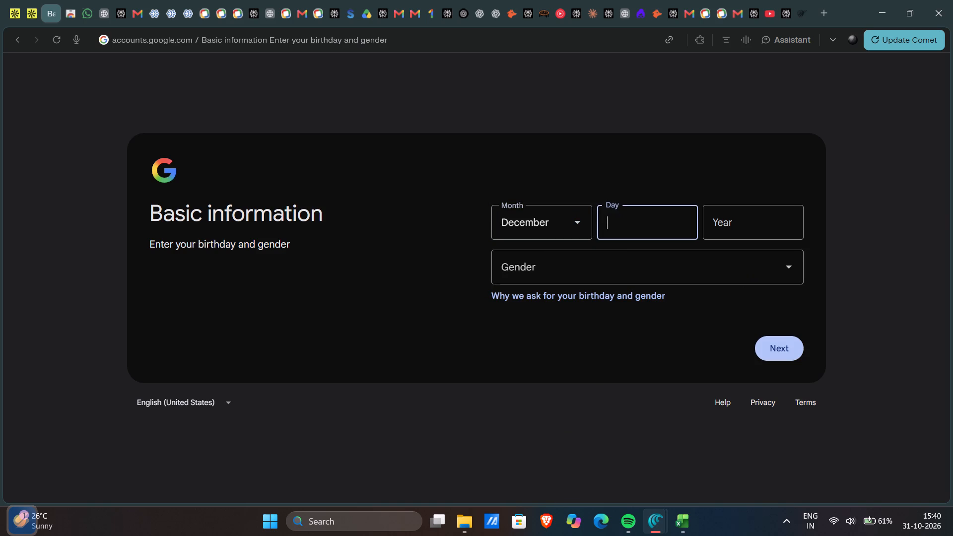
Complete the day and year of the birth date and set the gender to Male on the Google account sign-up form.
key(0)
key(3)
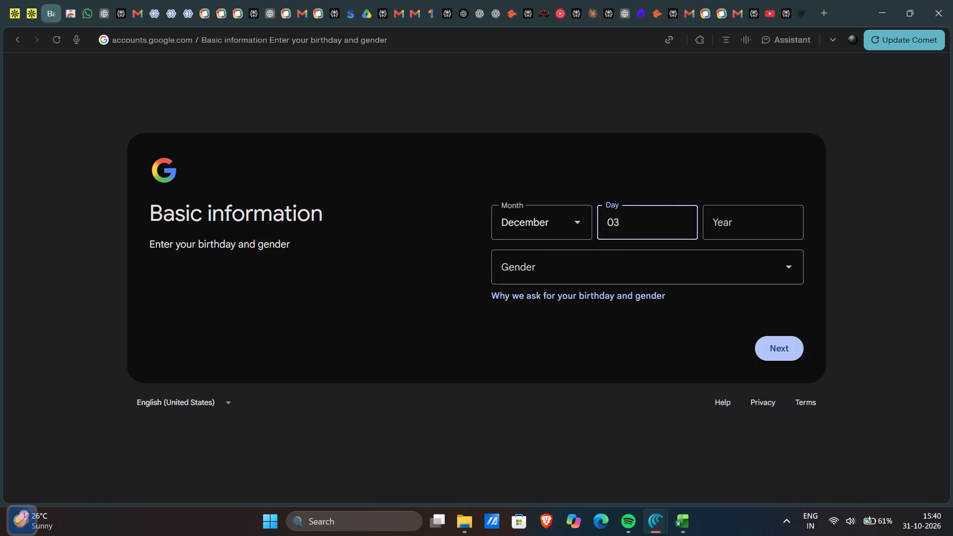
click(738, 217)
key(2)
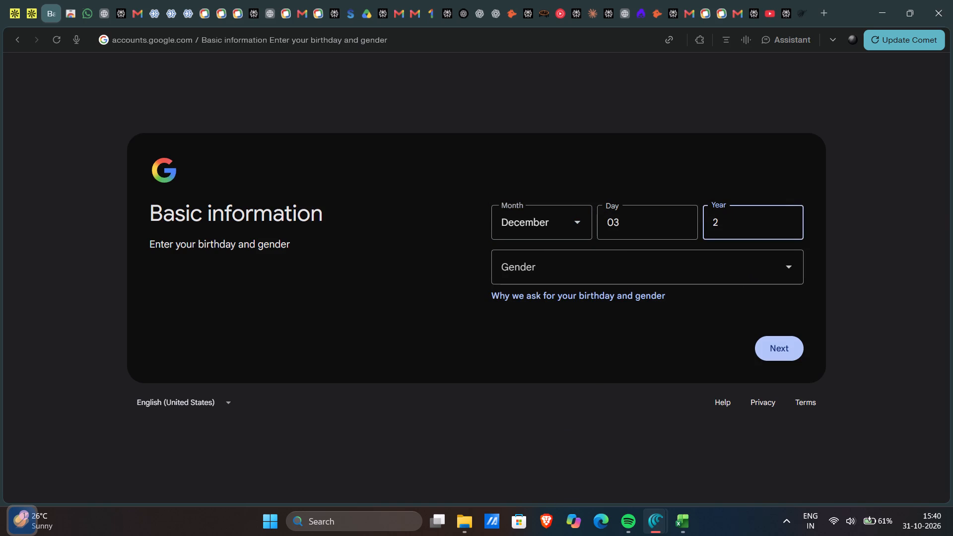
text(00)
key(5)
click(662, 272)
click(623, 331)
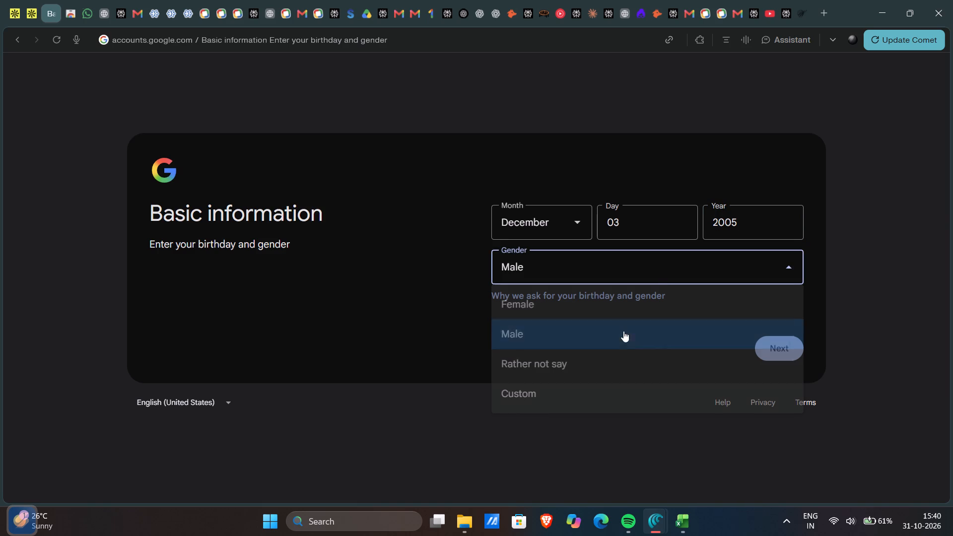
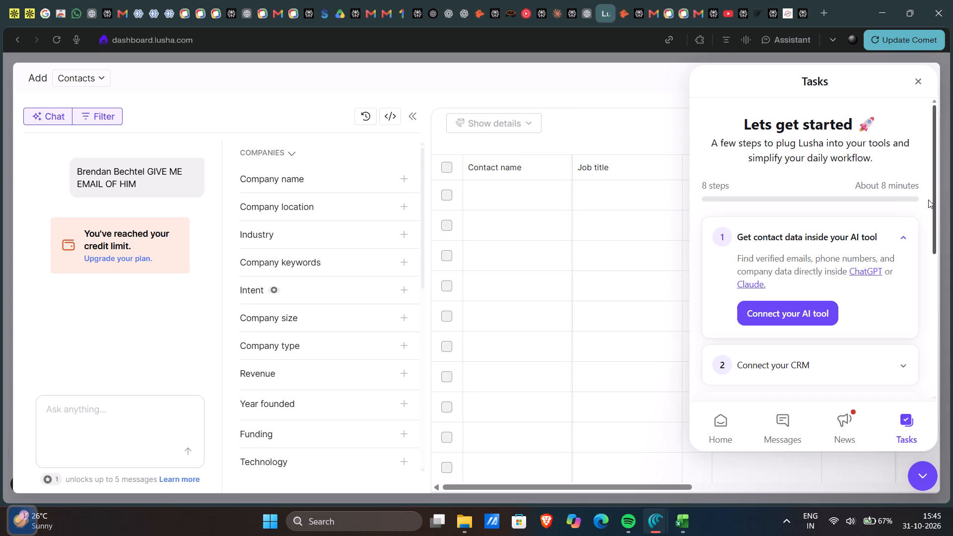
Dismiss the onboarding tasks and look through Lusha's company and contact filters, expanding Company name and Contact name.
click(913, 89)
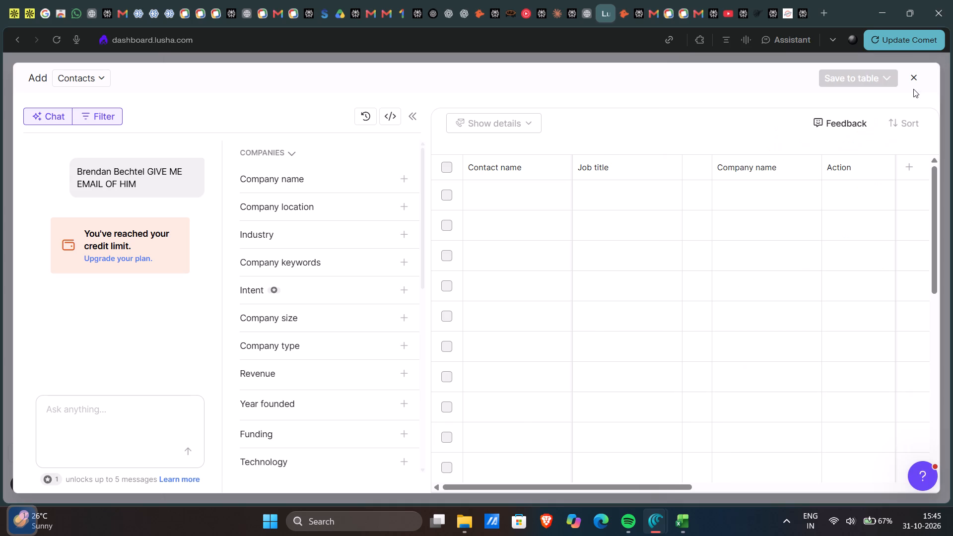
scroll(449, 182, up, 1)
click(366, 174)
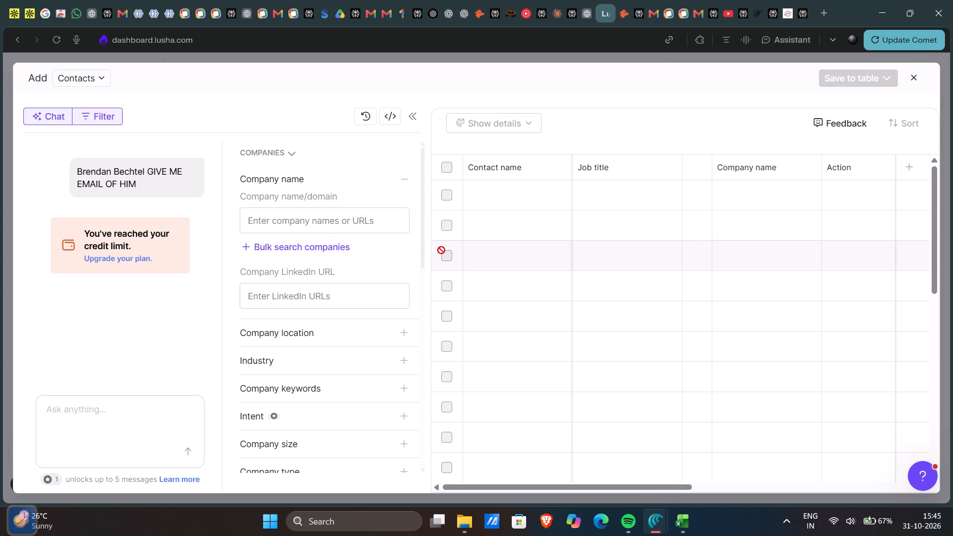
scroll(400, 317, down, 3)
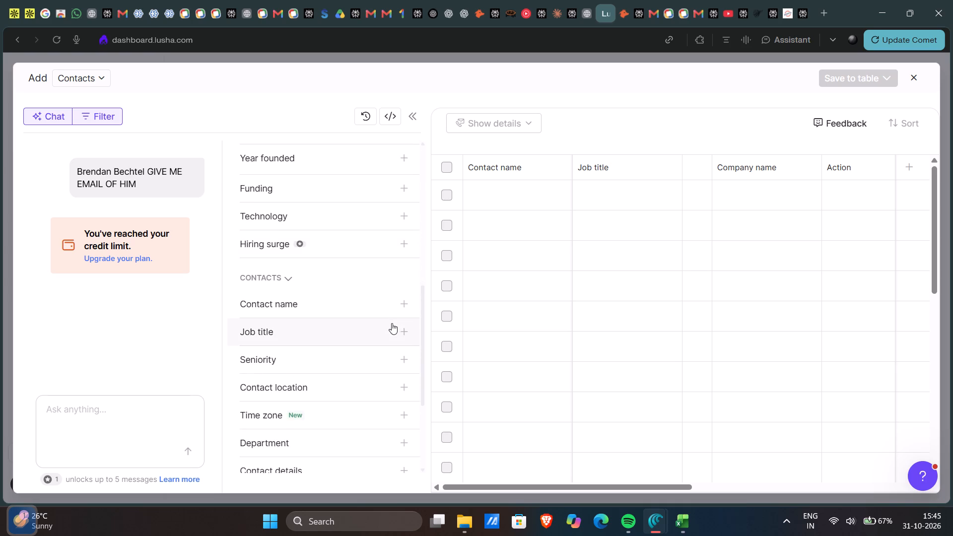
scroll(392, 323, down, 1)
click(351, 288)
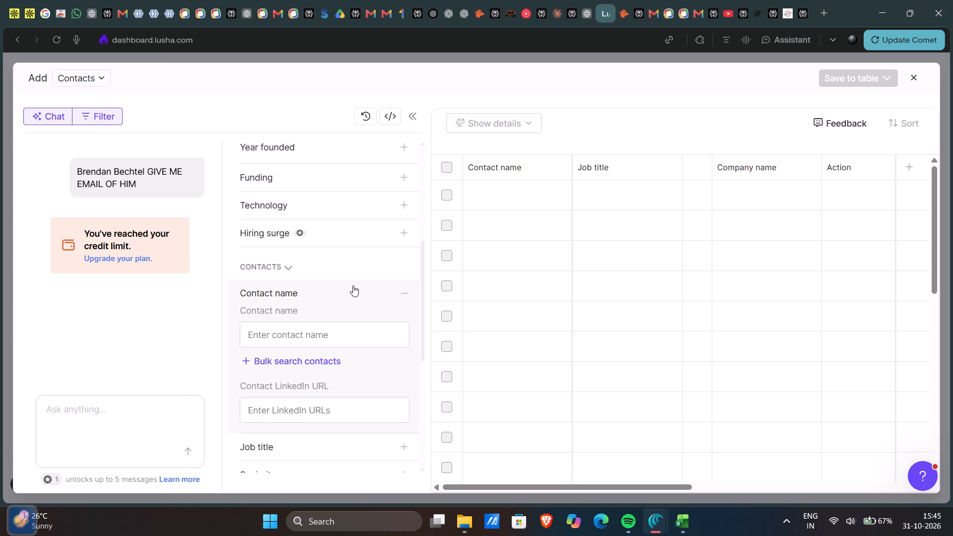
scroll(377, 324, down, 2)
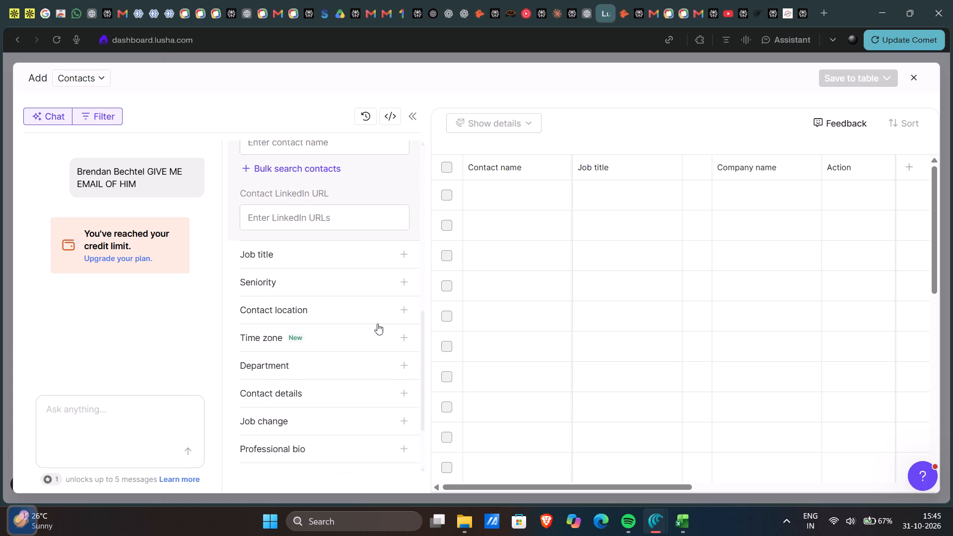
scroll(377, 324, down, 2)
scroll(377, 324, up, 2)
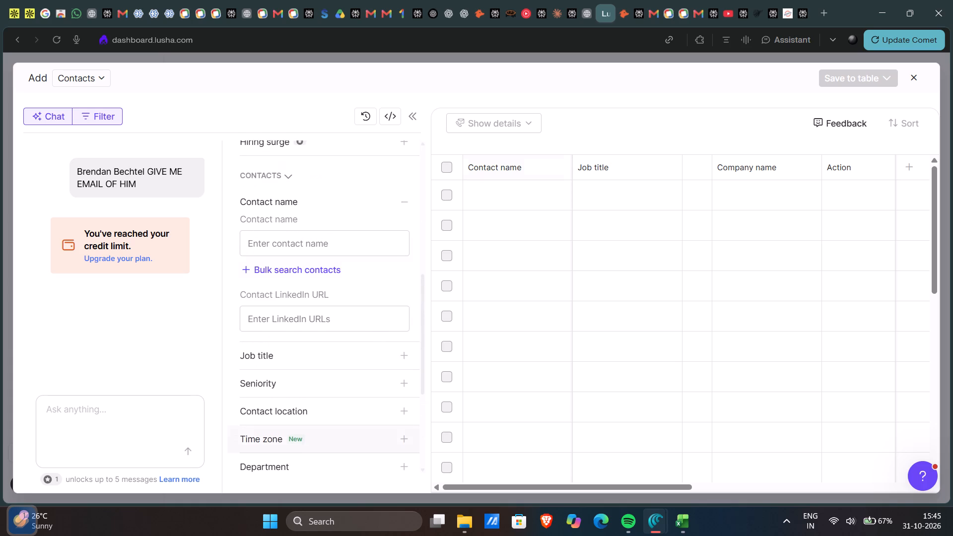
Switch to the Hunter site and open its Finder page.
click(630, 1)
scroll(551, 51, up, 1)
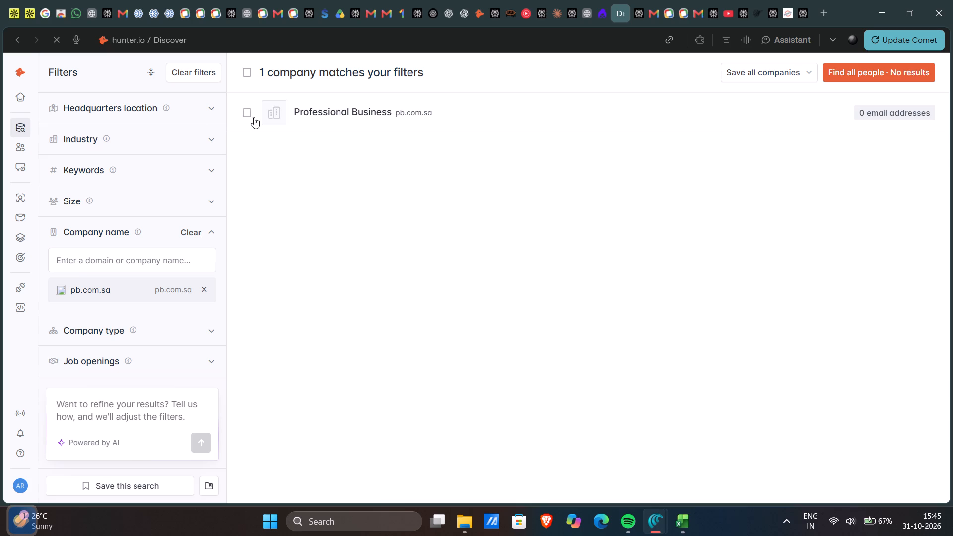
click(12, 97)
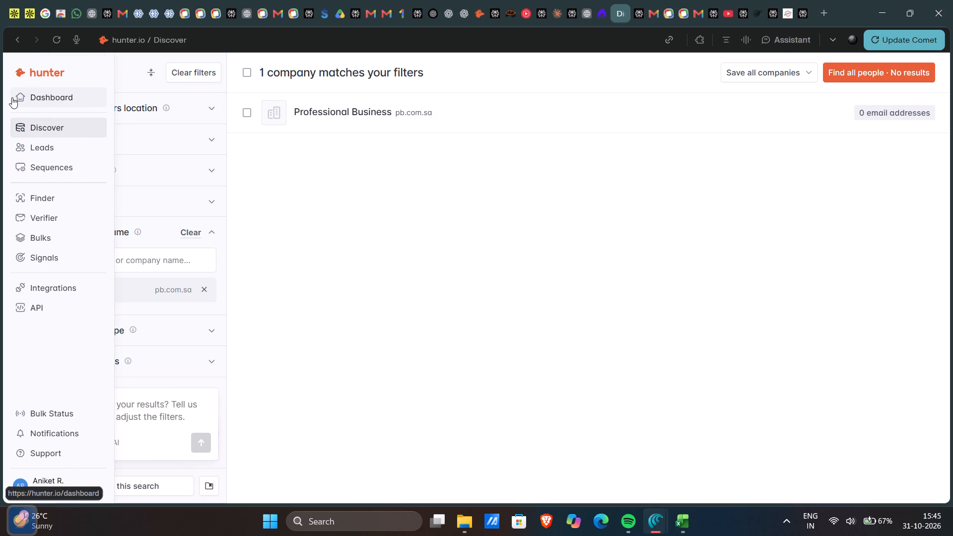
click(46, 95)
click(67, 145)
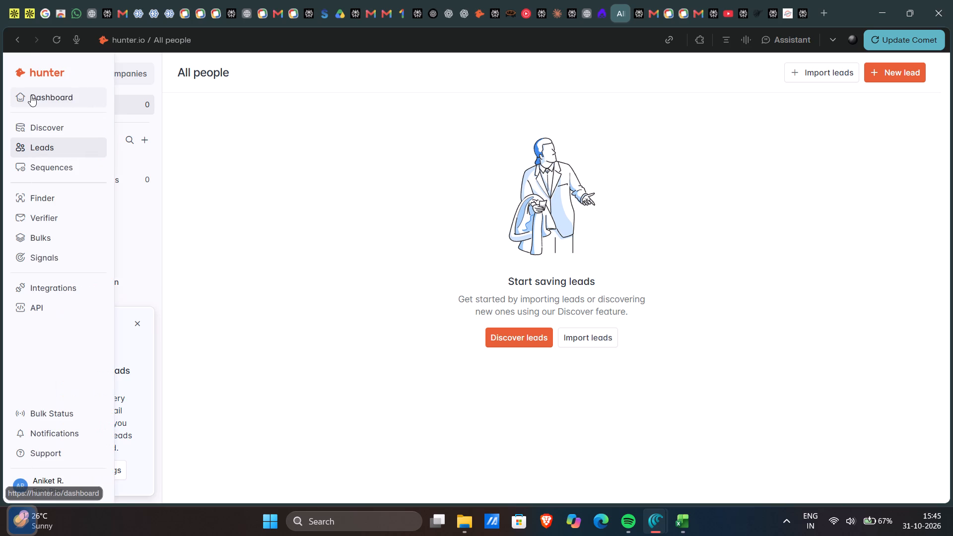
click(31, 95)
click(93, 201)
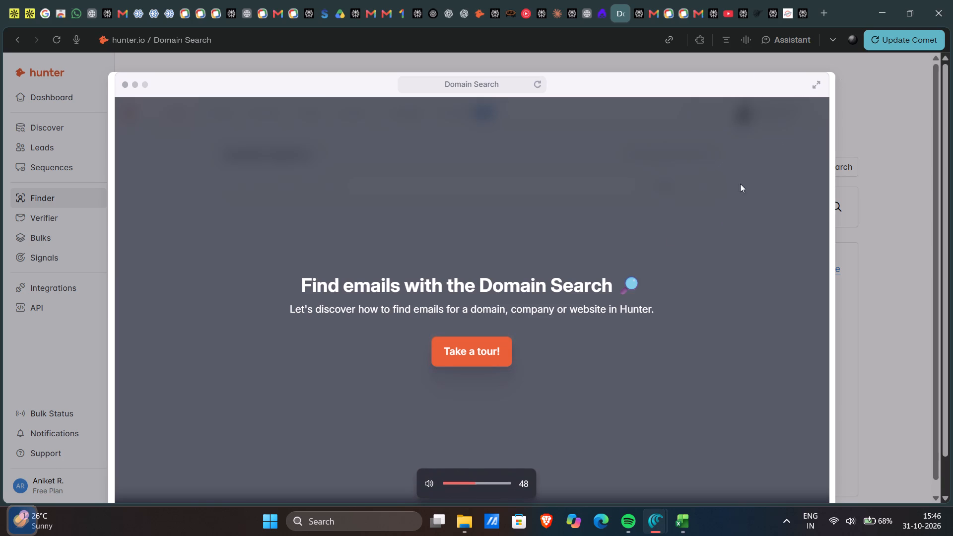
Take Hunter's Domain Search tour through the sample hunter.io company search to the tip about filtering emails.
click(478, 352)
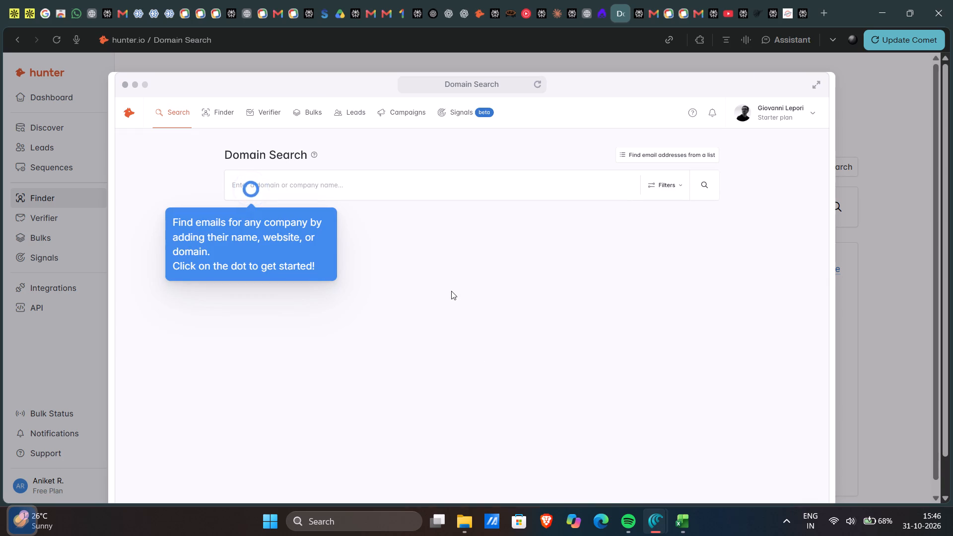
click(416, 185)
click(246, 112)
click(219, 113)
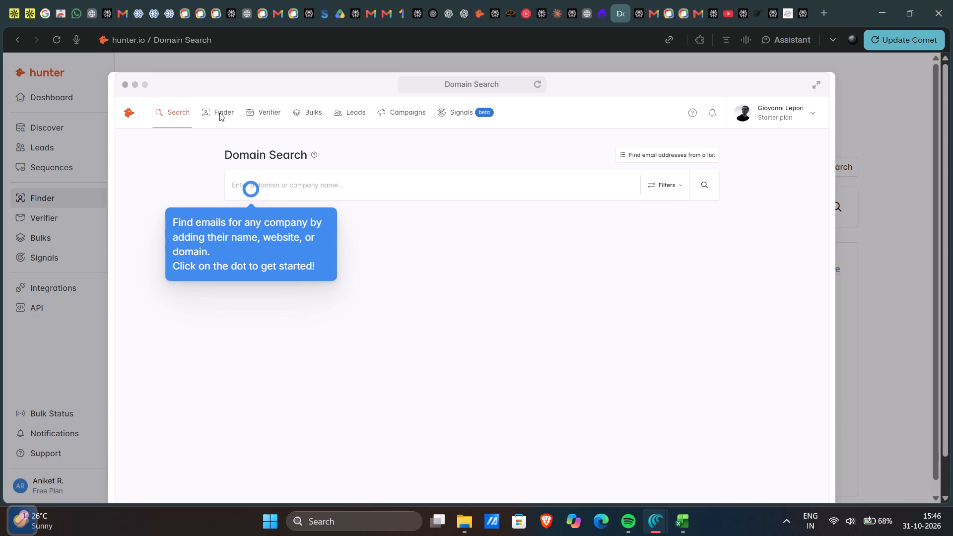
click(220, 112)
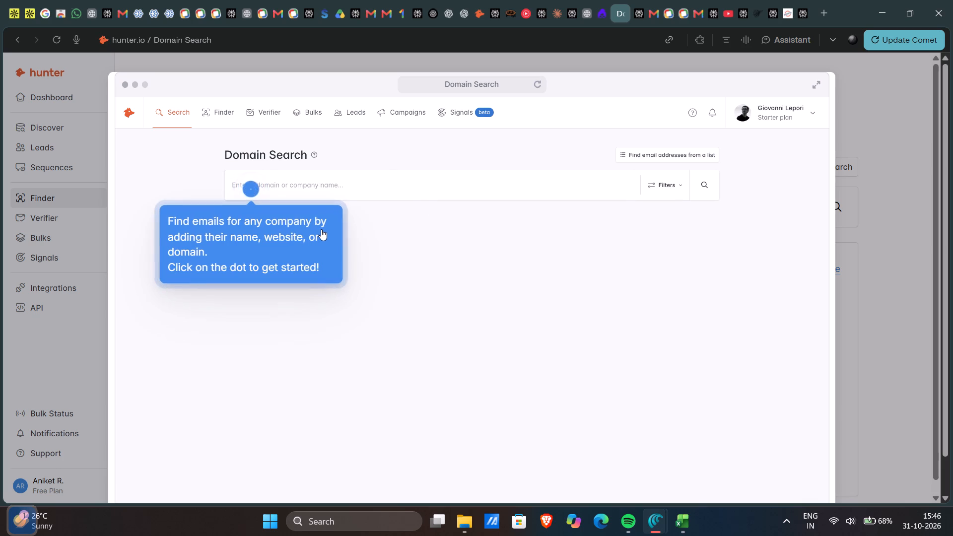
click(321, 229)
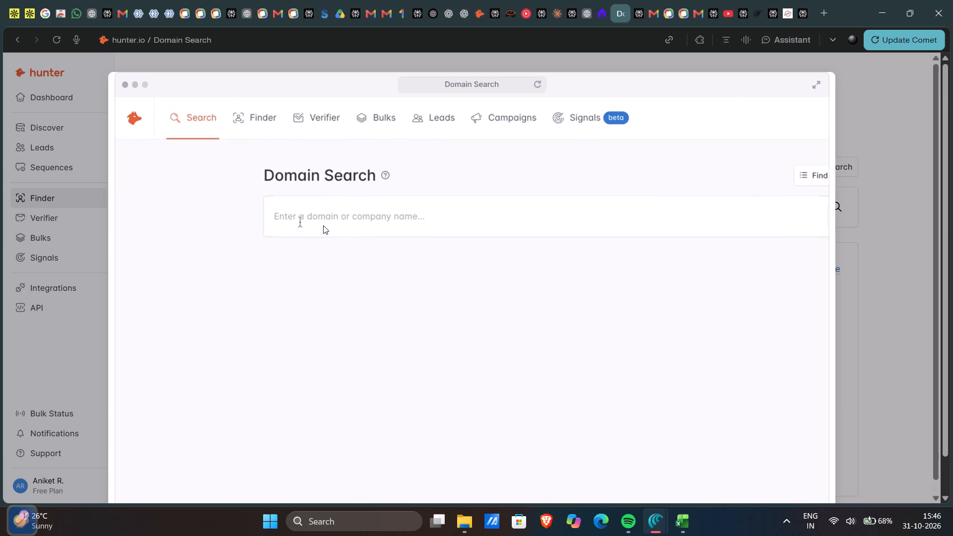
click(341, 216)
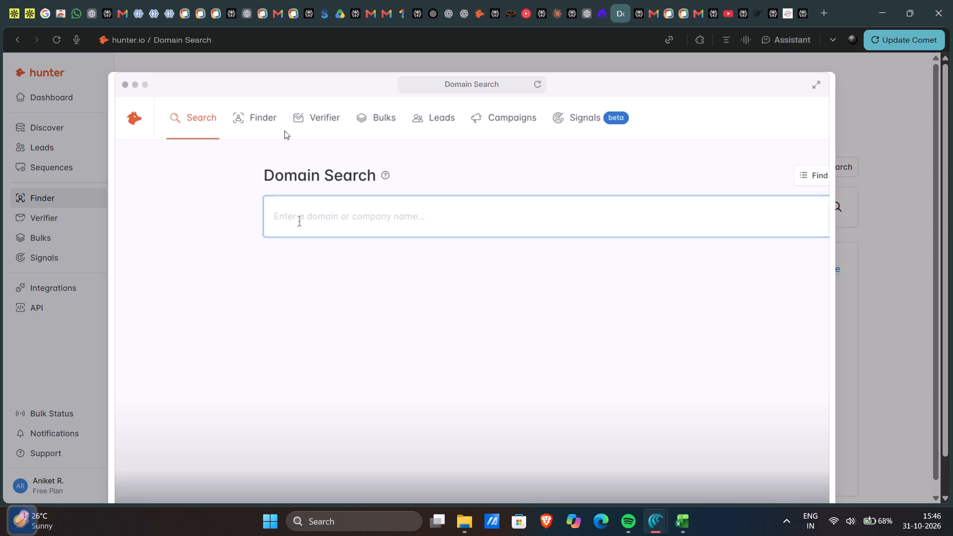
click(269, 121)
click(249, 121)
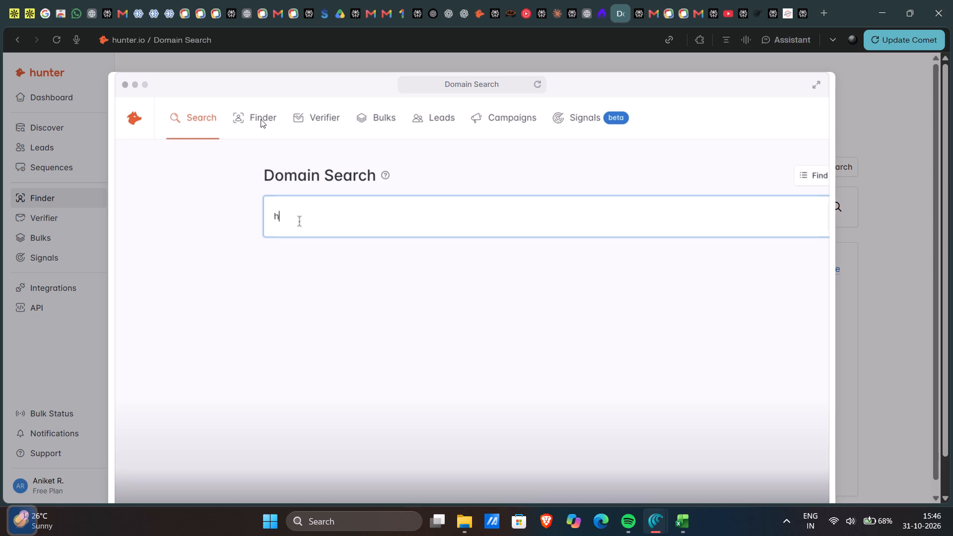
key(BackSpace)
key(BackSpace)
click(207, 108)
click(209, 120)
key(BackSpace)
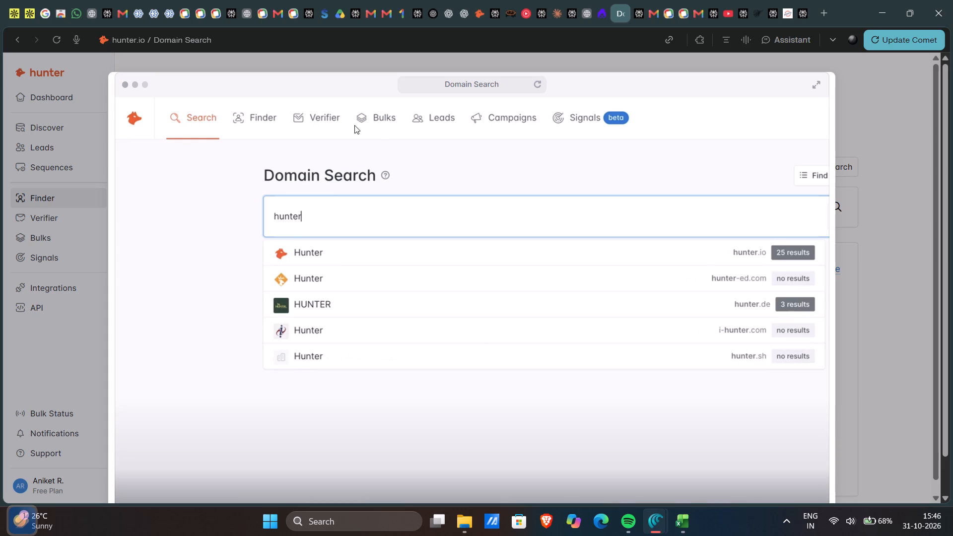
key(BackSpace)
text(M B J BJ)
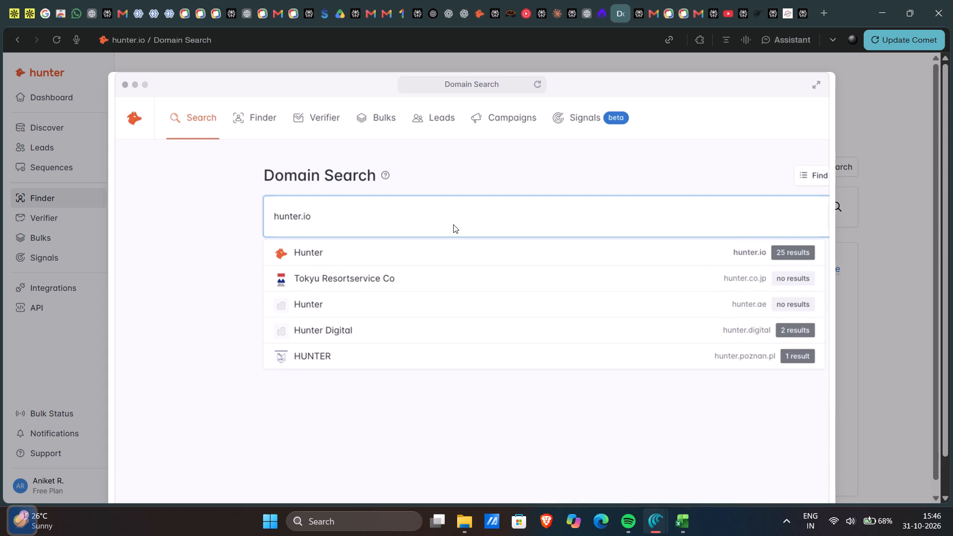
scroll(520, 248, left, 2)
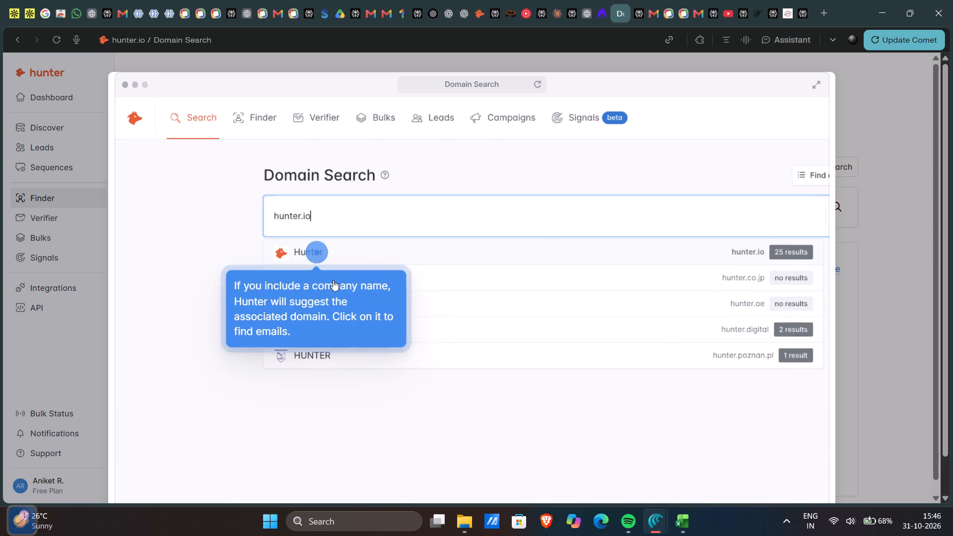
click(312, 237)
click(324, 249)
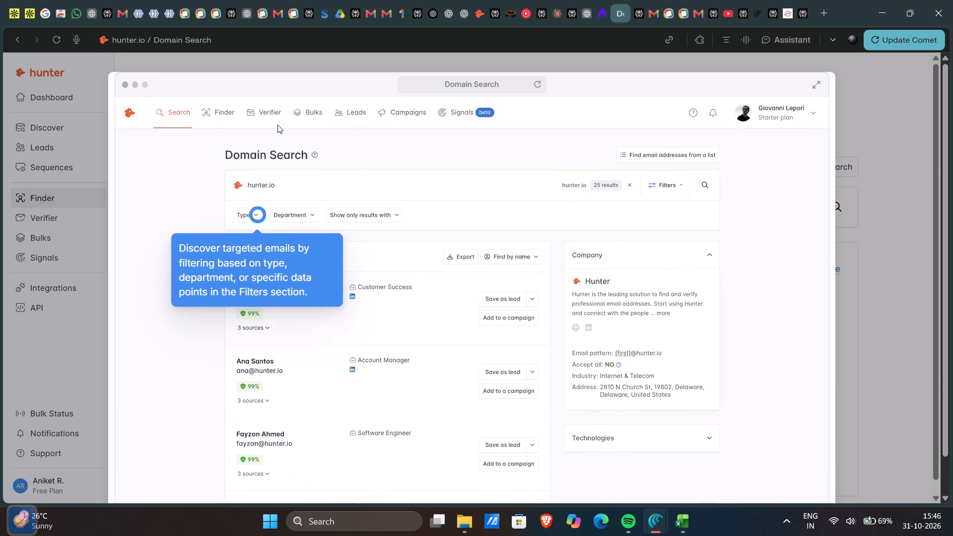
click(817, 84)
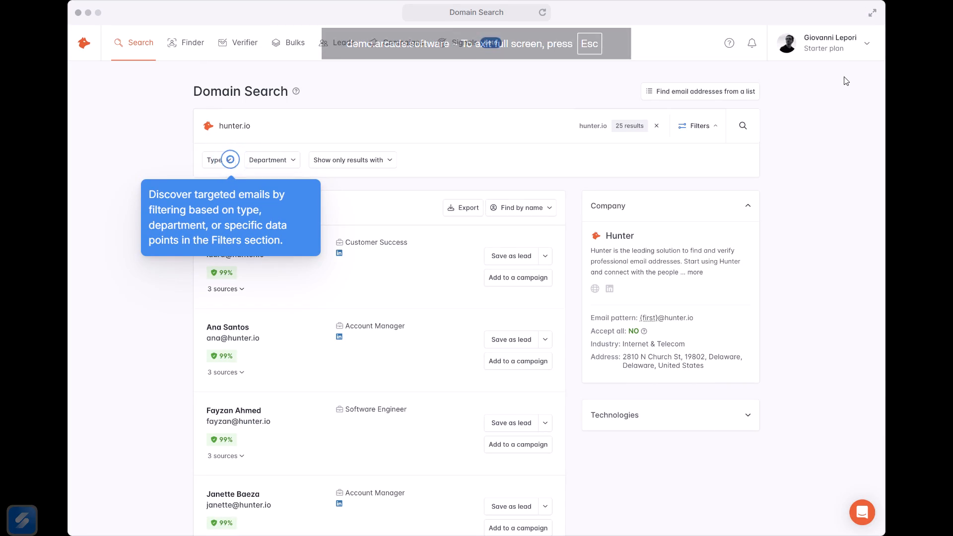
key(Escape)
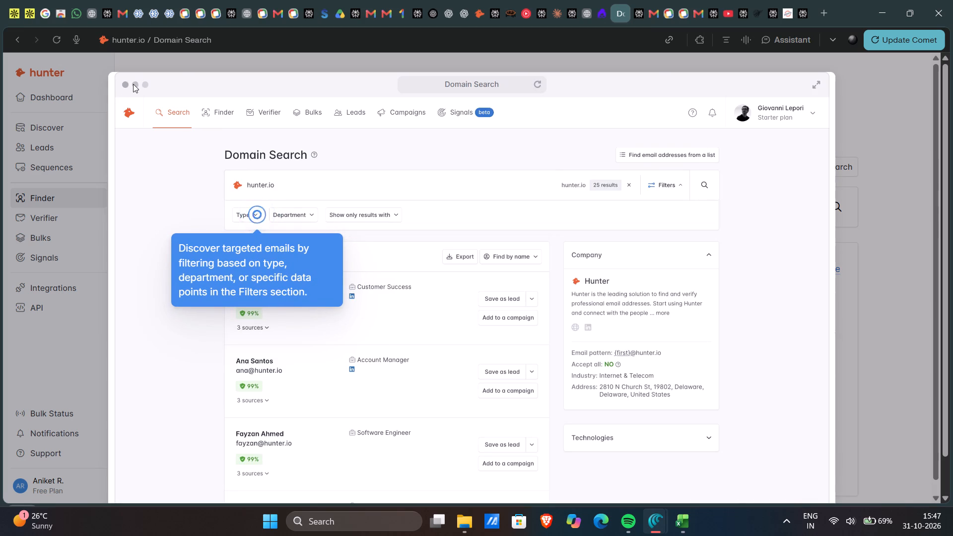
Exit the Domain Search tour by reloading the Finder page.
click(129, 84)
click(119, 83)
click(239, 121)
click(53, 38)
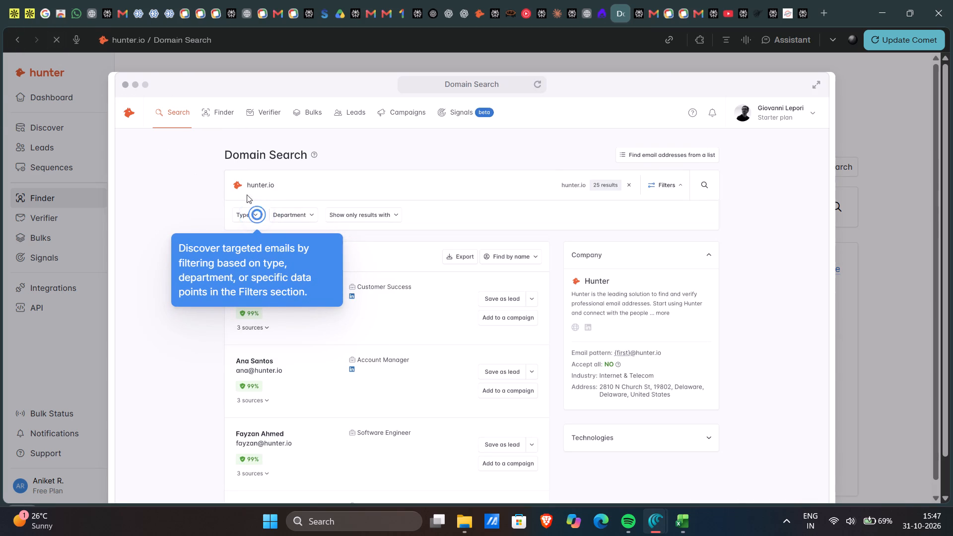
click(271, 227)
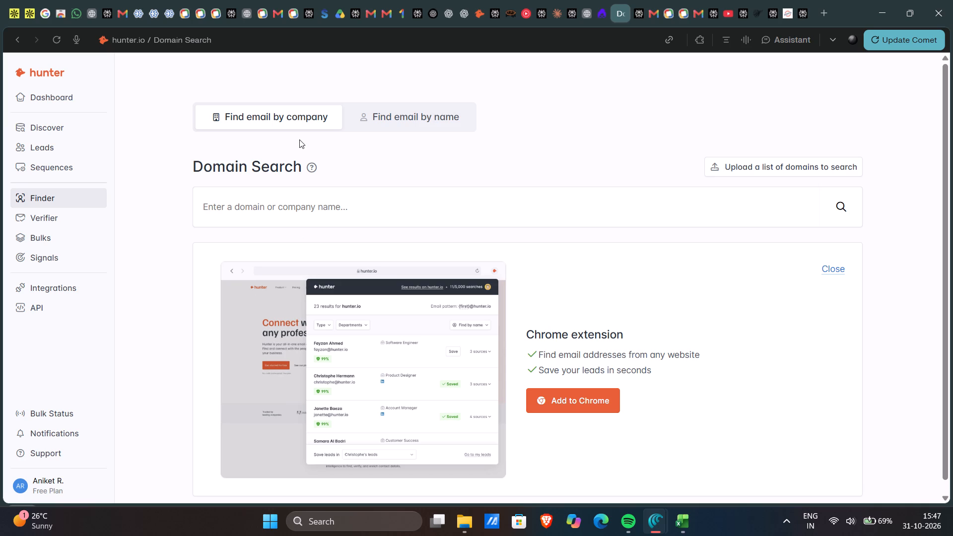
Switch Hunter's Finder to finding emails by name and take the Email Finder tour past the sample full name, setting playback to 2x.
click(378, 121)
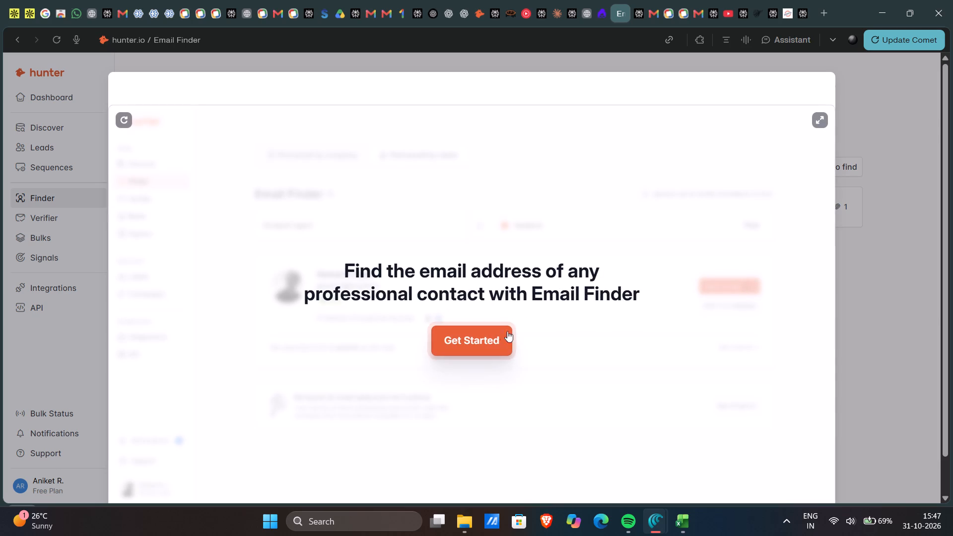
click(496, 334)
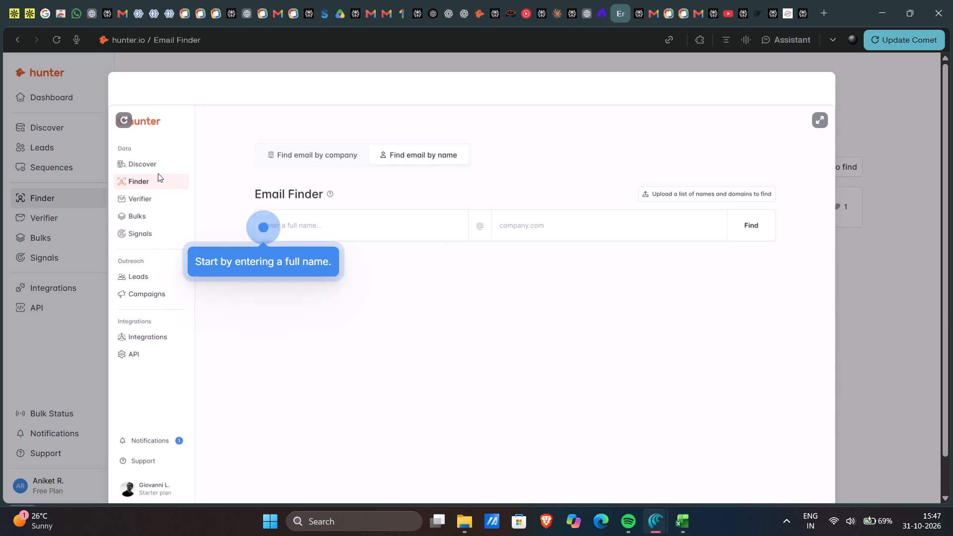
click(322, 228)
click(256, 260)
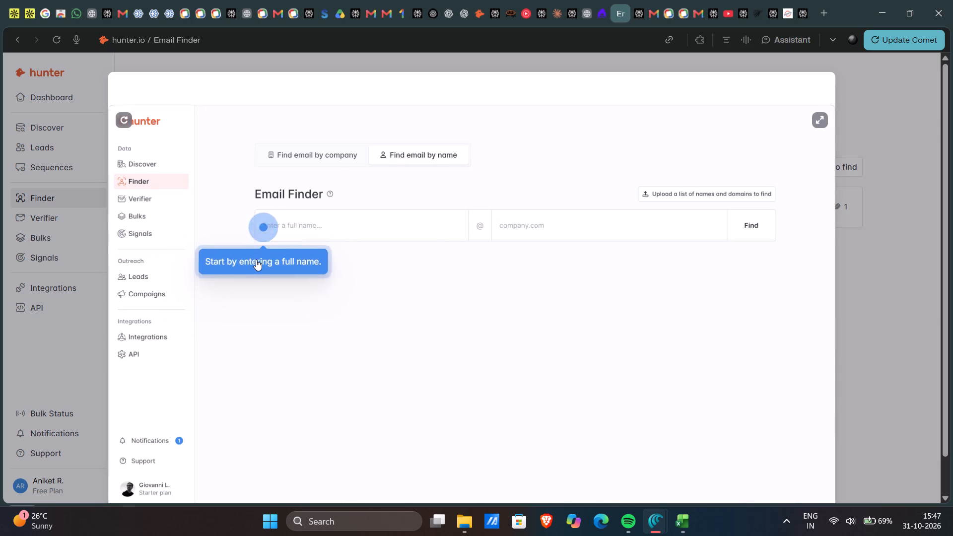
click(326, 228)
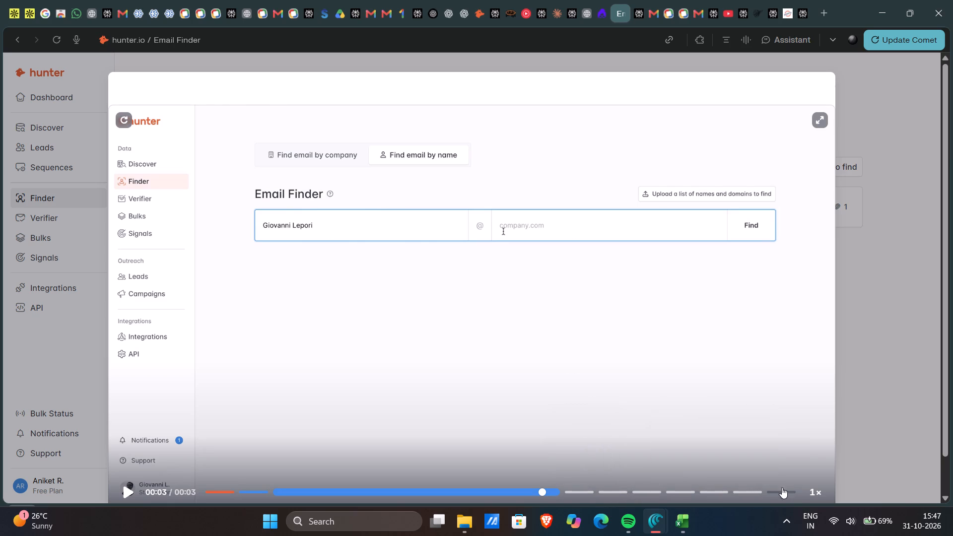
click(815, 485)
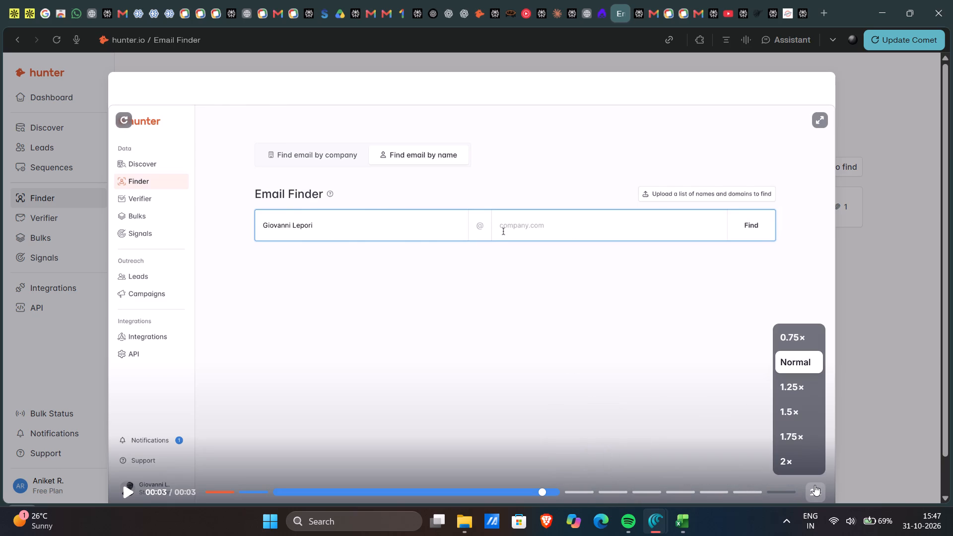
click(815, 485)
click(815, 485)
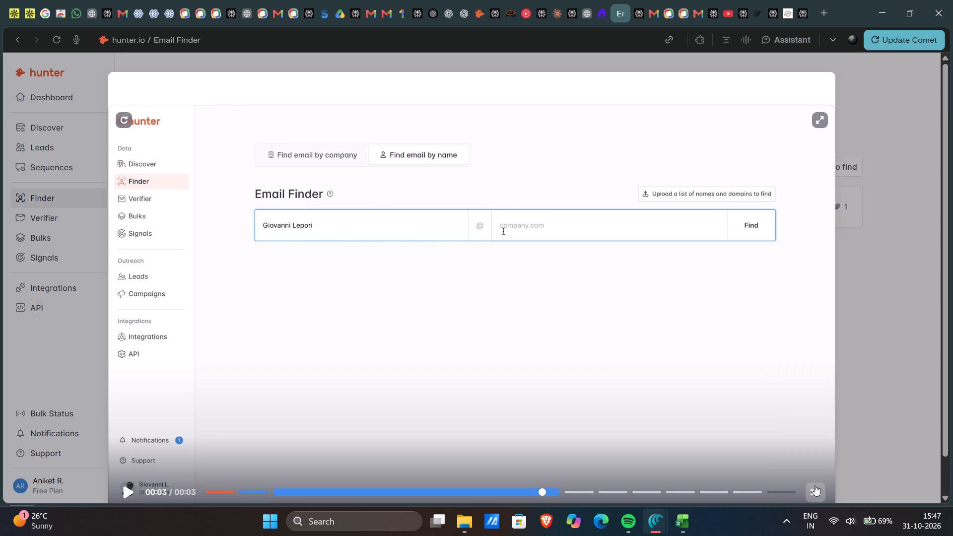
click(803, 460)
click(502, 473)
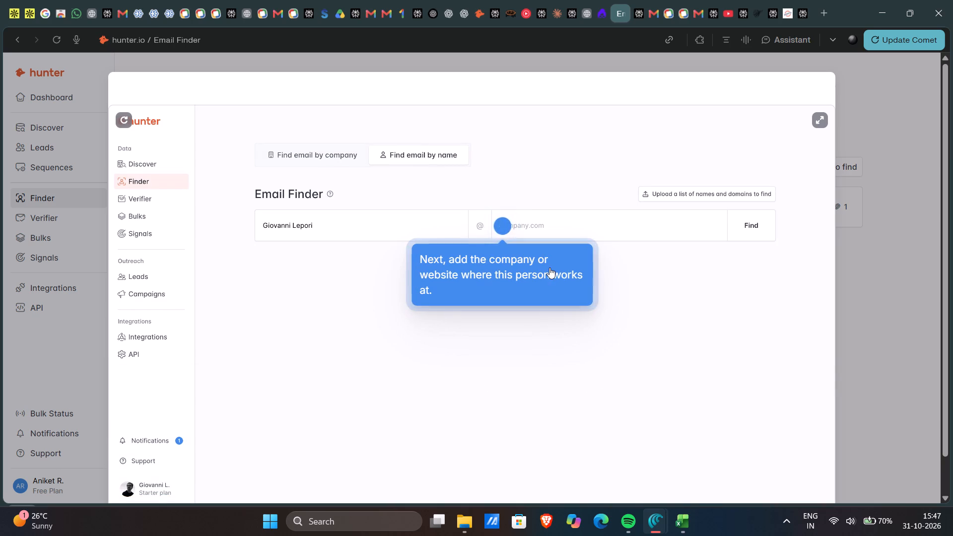
Skip through the company entry and sample result in the Email Finder tour to its end and close it.
click(561, 219)
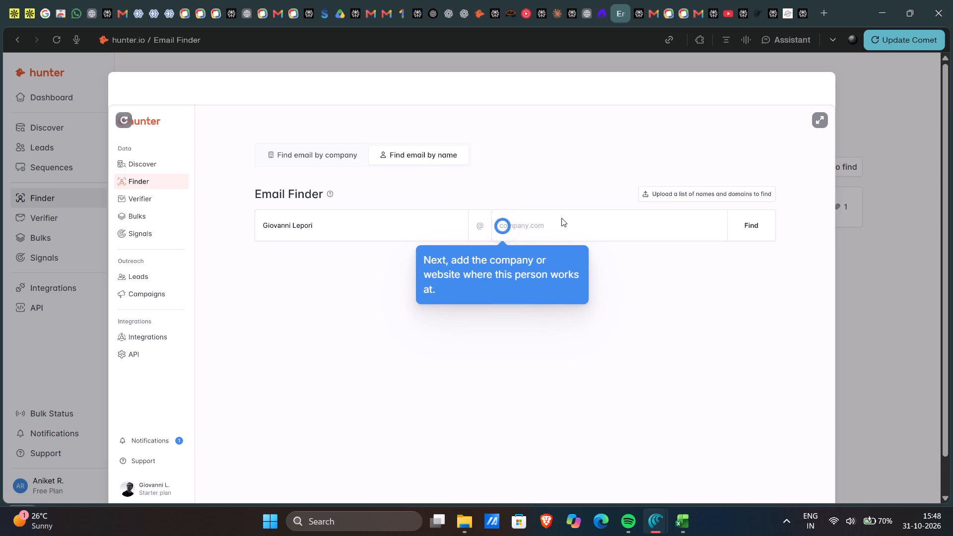
text(XS)
key(space)
click(748, 226)
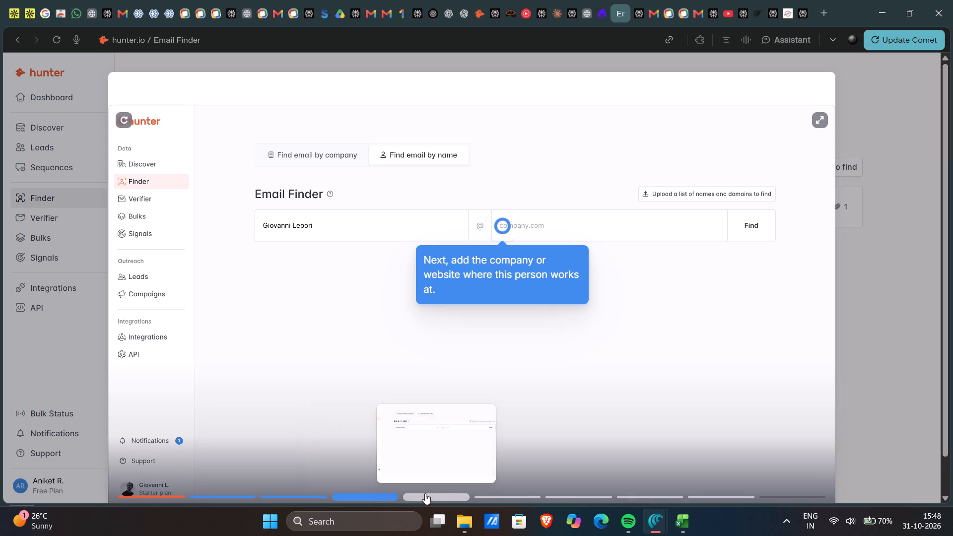
click(438, 493)
click(664, 485)
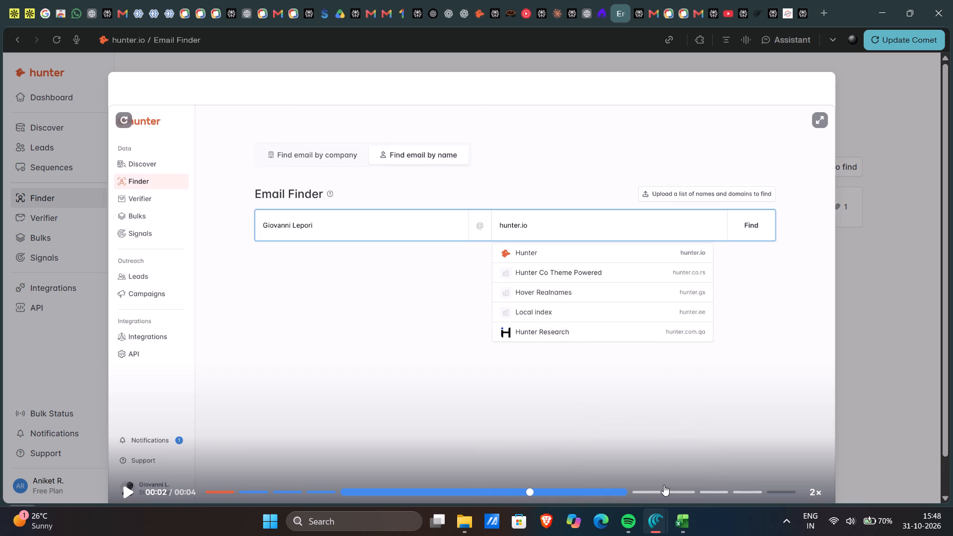
click(760, 489)
click(770, 498)
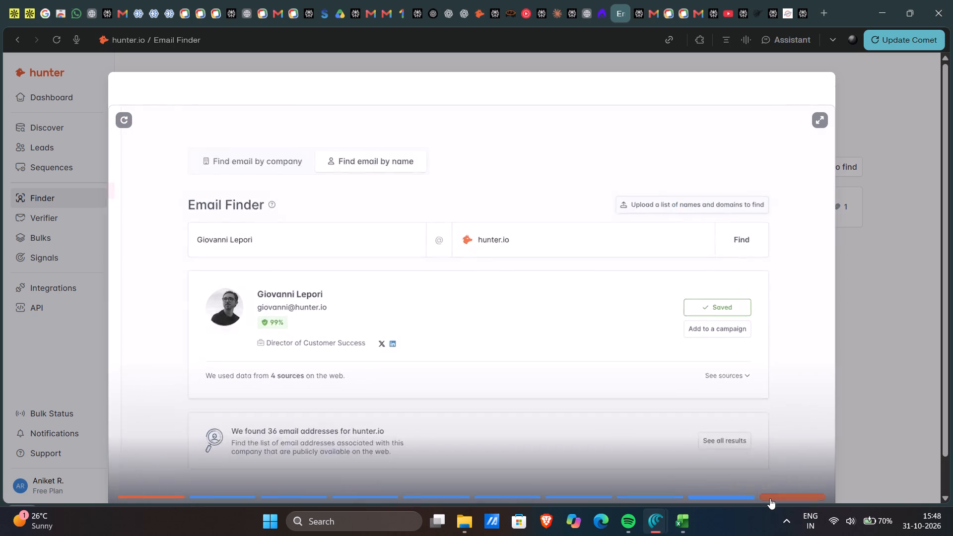
click(496, 337)
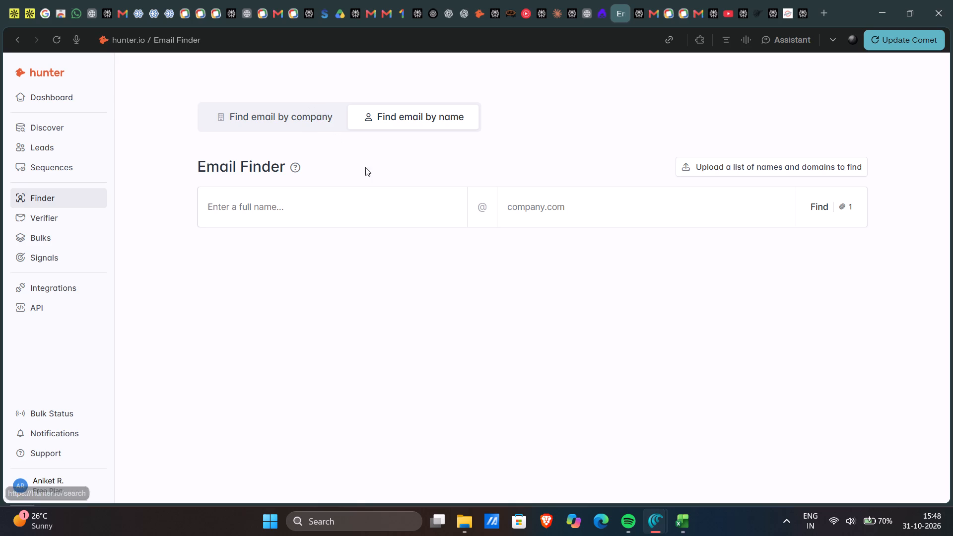
Search Email Finder using the copied Bechtel executive's name and the URL of their bechtel.com leadership profile.
click(346, 204)
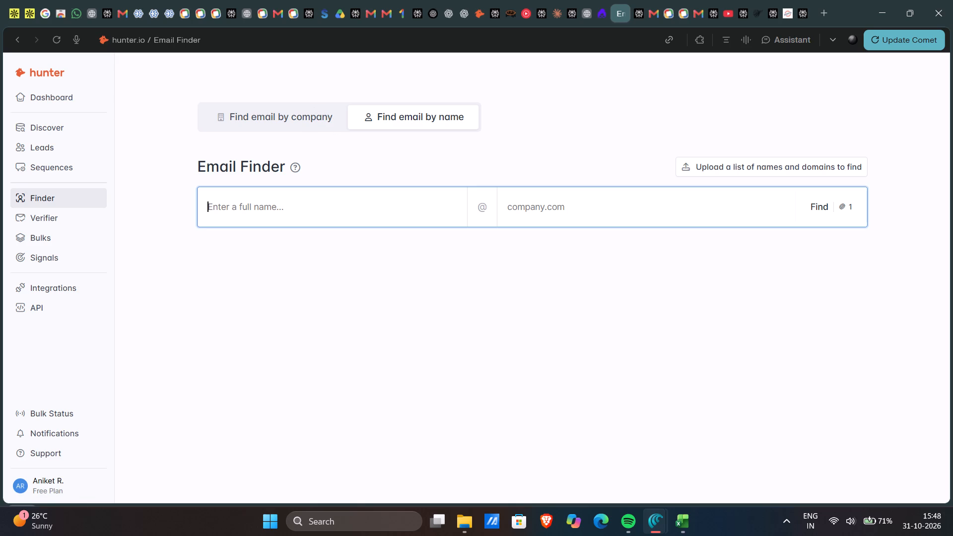
key(ctrl+v)
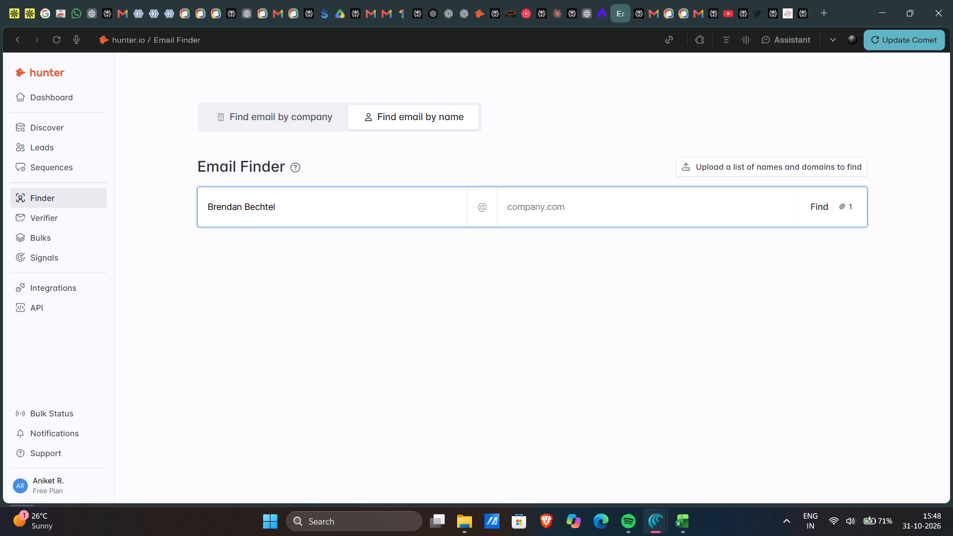
click(578, 209)
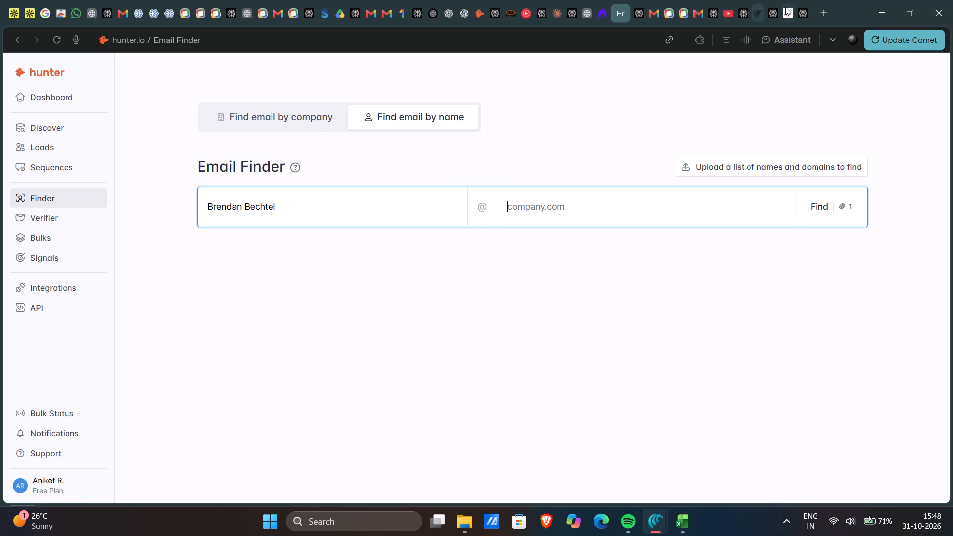
click(785, 12)
scroll(545, 154, up, 1)
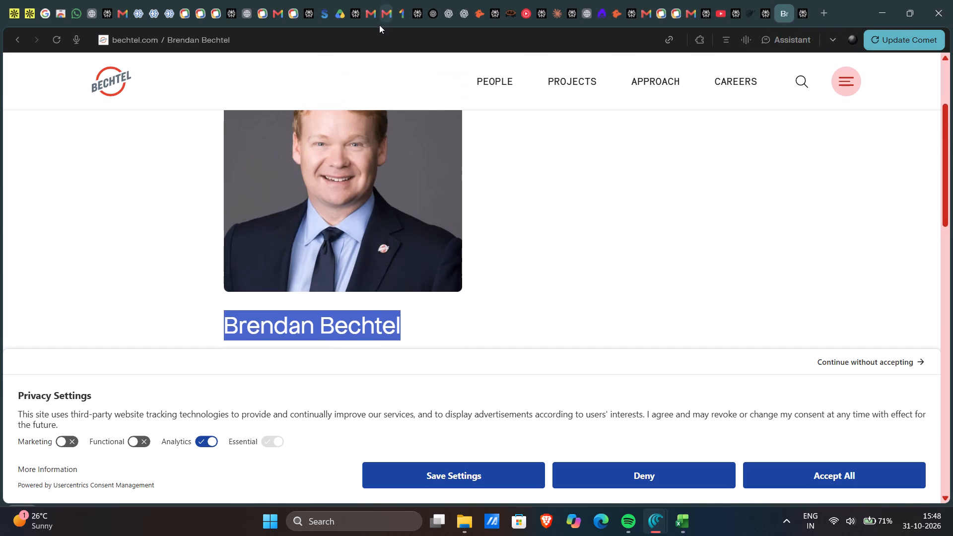
click(384, 35)
key(ctrl+c)
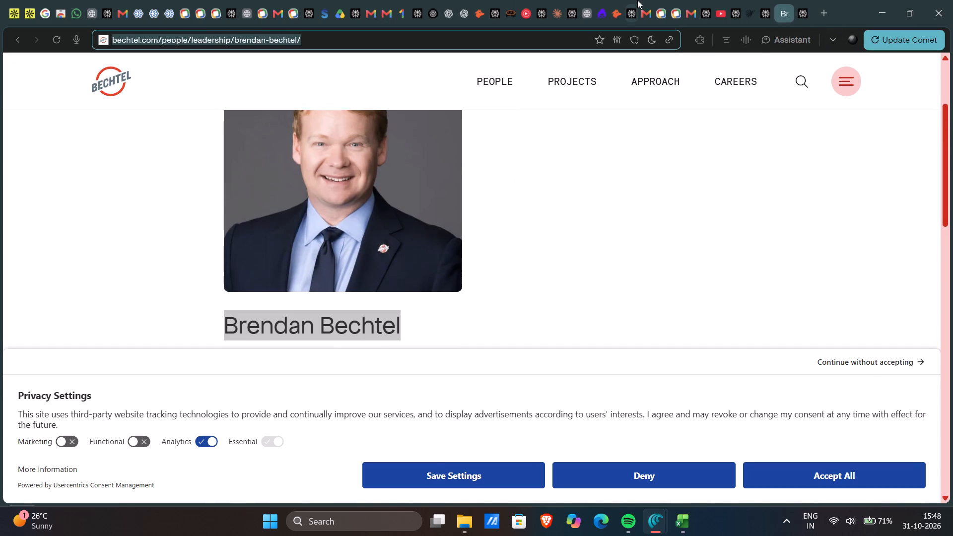
click(620, 2)
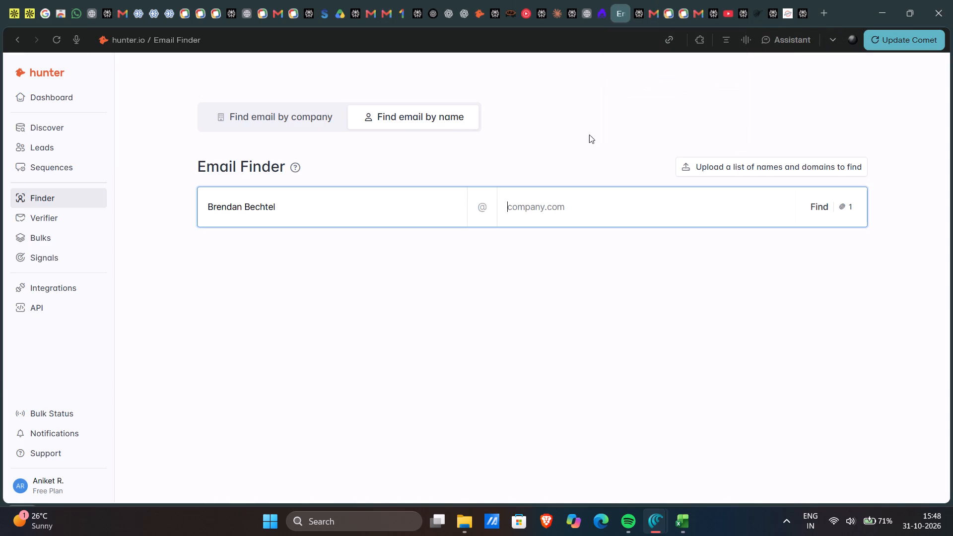
key(ctrl+v)
key(Return)
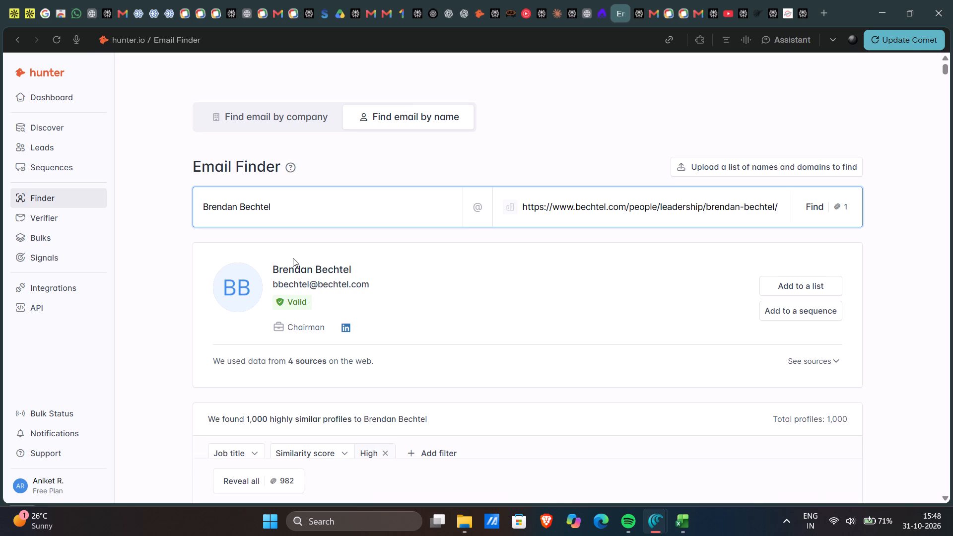
Copy the Bechtel executive's email from the Hunter result into cell H48 of the Americas sheet in Excel.
click(280, 284)
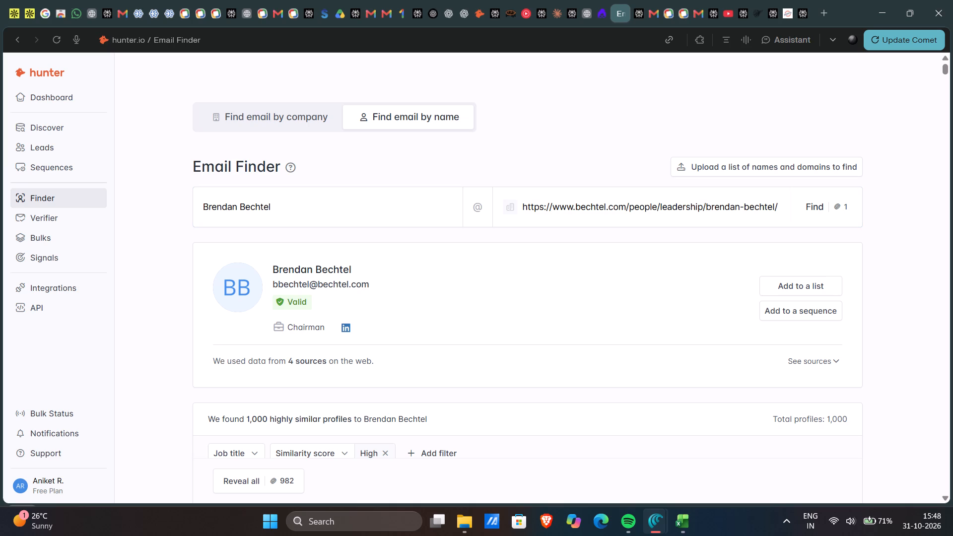
drag(273, 281, 381, 287)
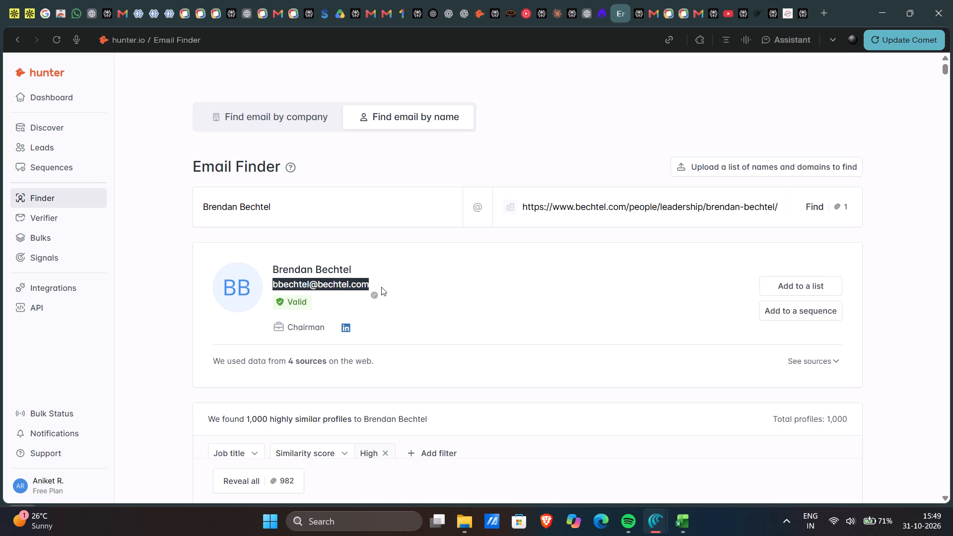
key(ctrl+c)
click(675, 523)
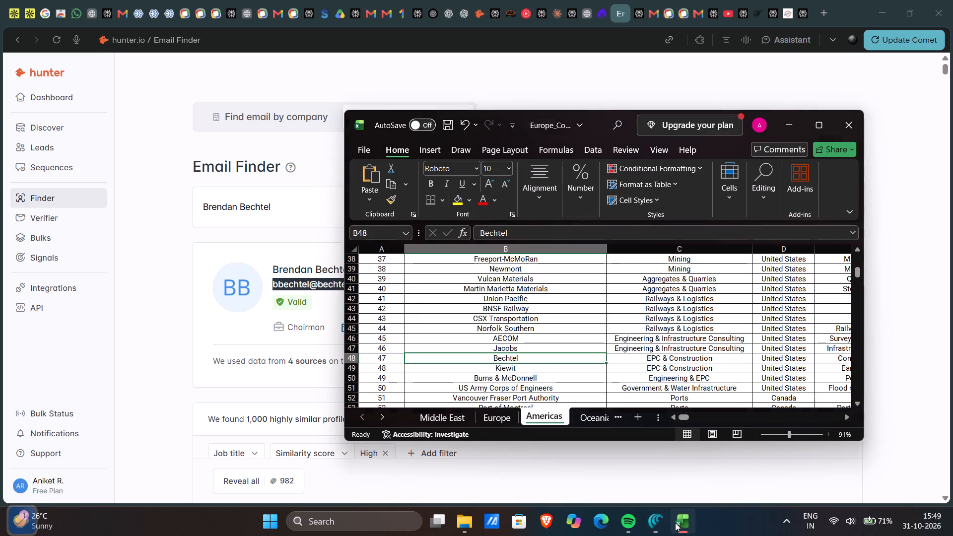
click(746, 358)
click(770, 359)
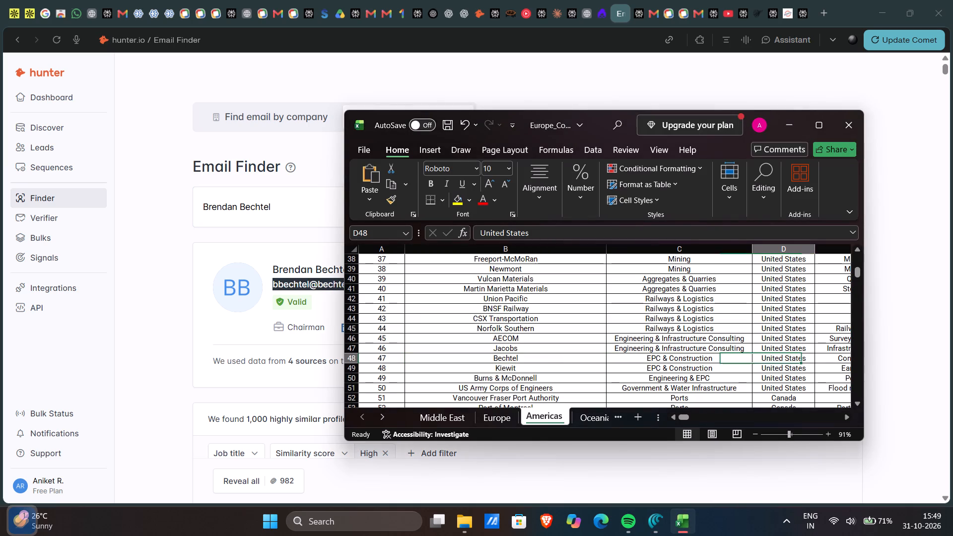
click(837, 364)
click(839, 357)
scroll(839, 357, left, 2)
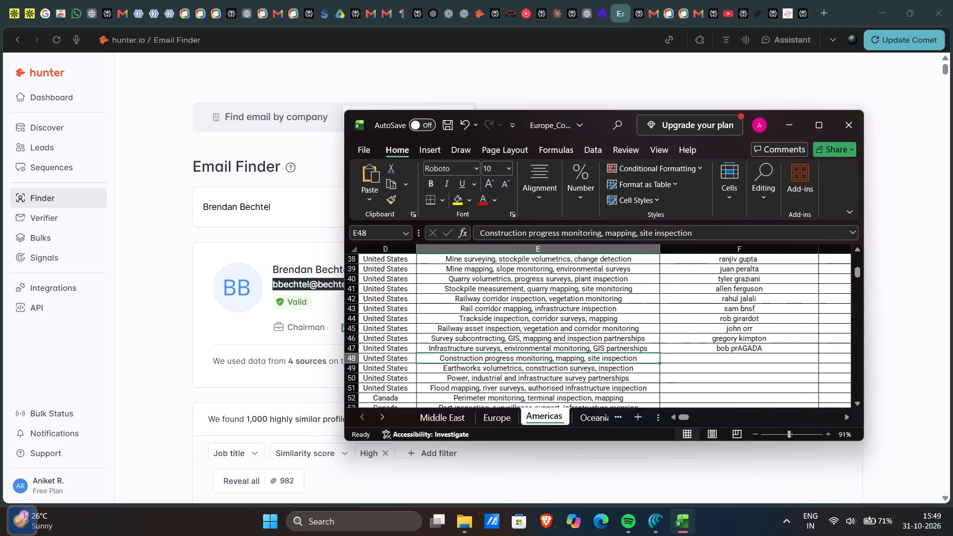
scroll(839, 357, left, 4)
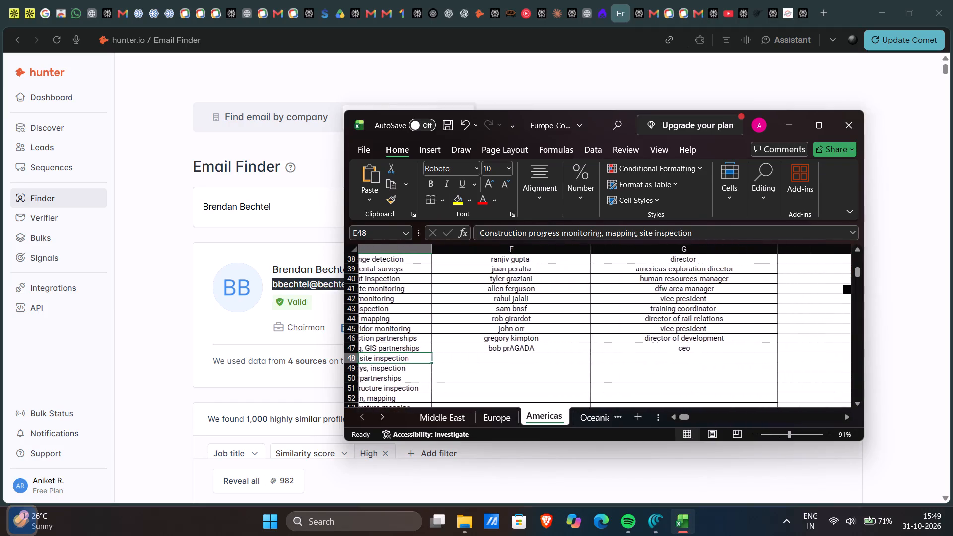
click(766, 362)
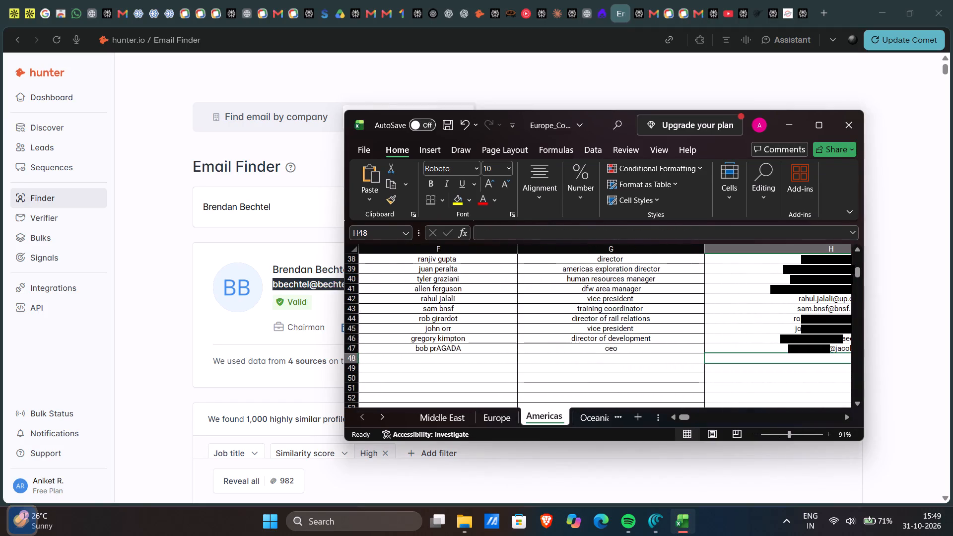
ctrl+click(766, 362)
key(ctrl+v)
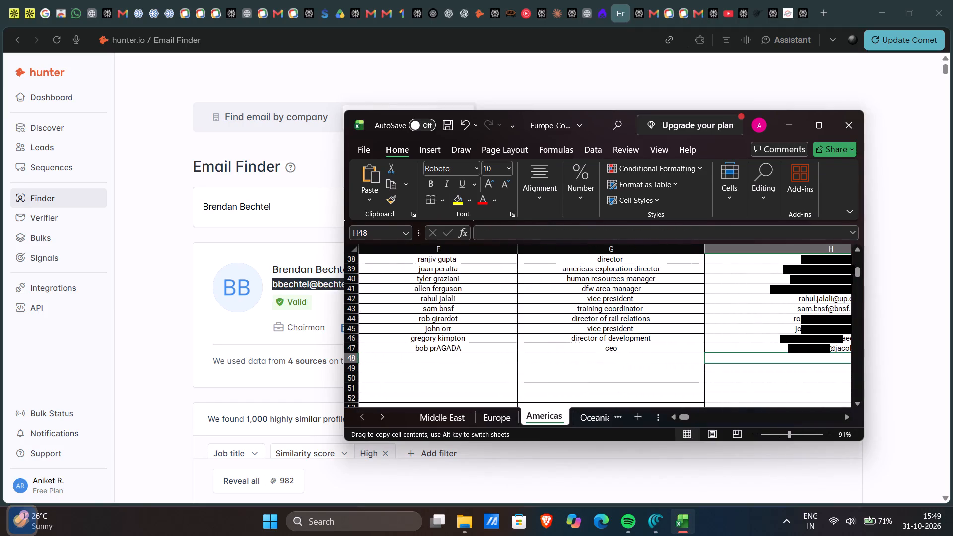
click(755, 352)
click(652, 355)
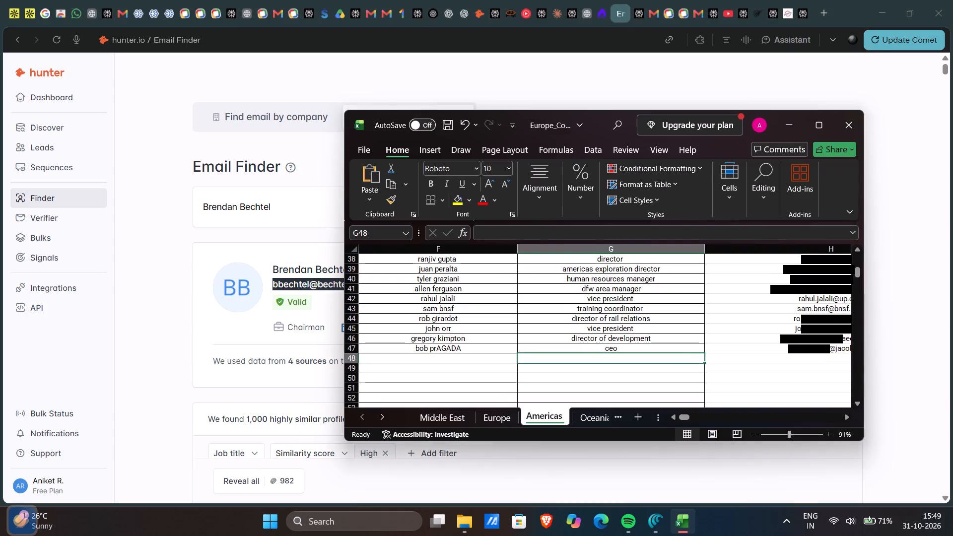
click(720, 356)
key(ctrl+v)
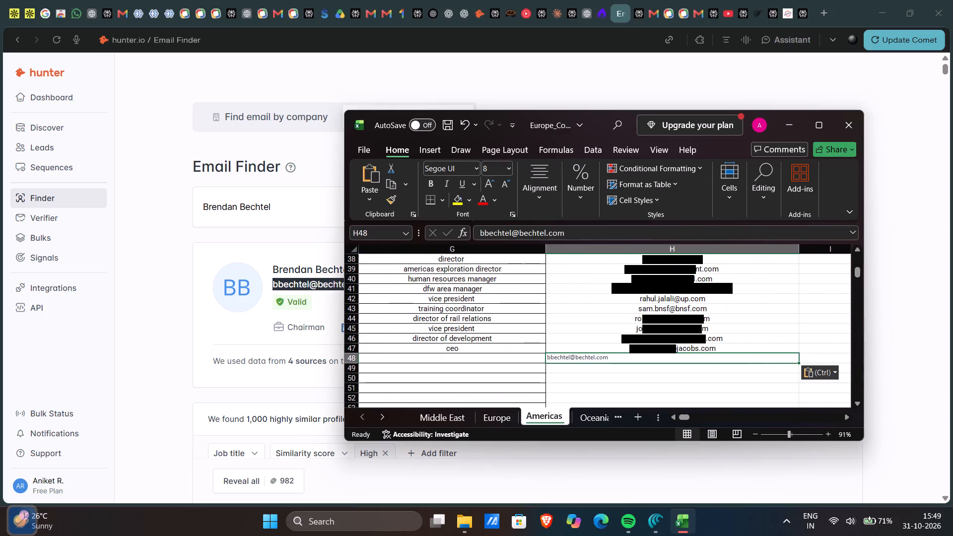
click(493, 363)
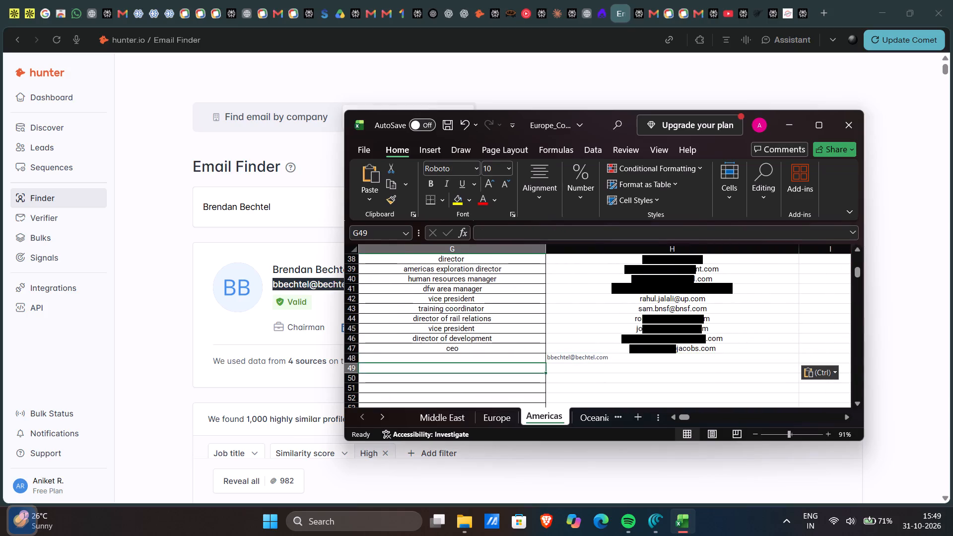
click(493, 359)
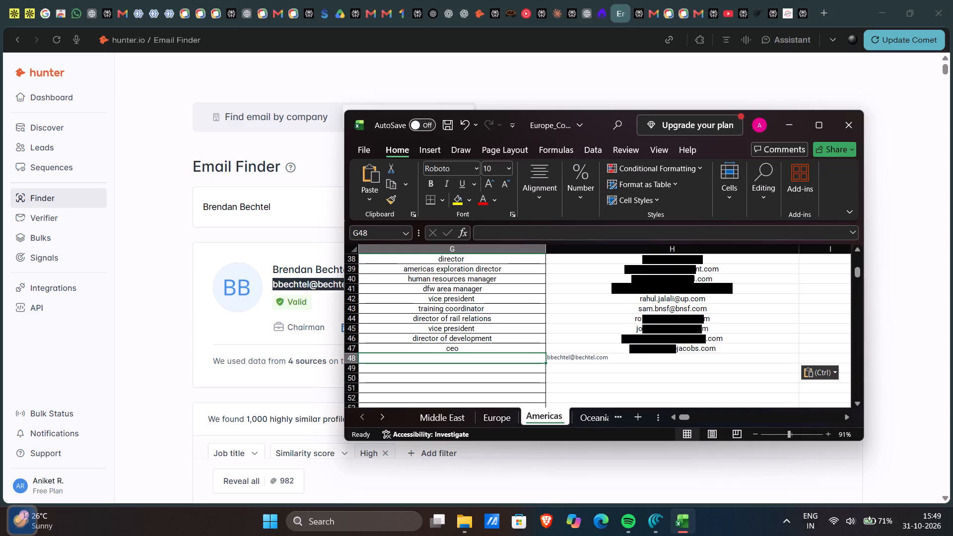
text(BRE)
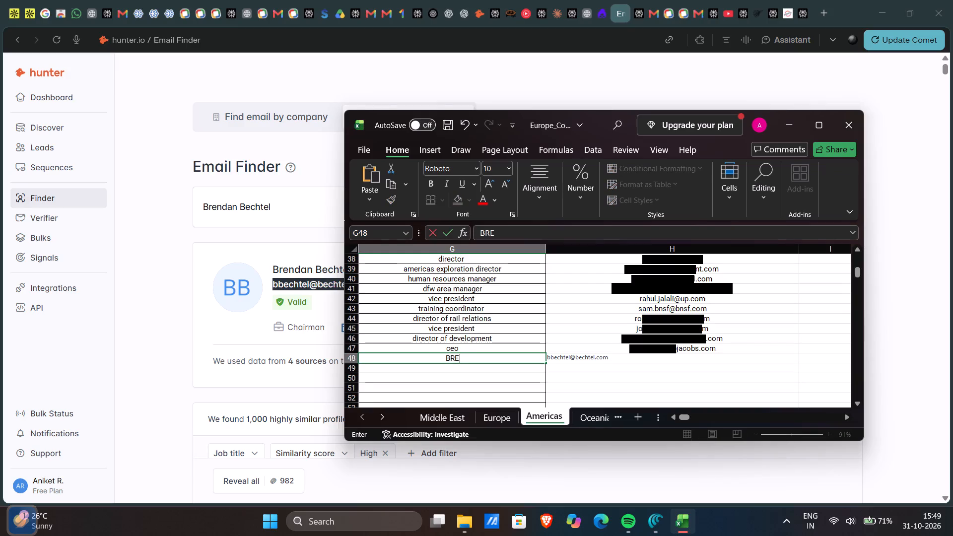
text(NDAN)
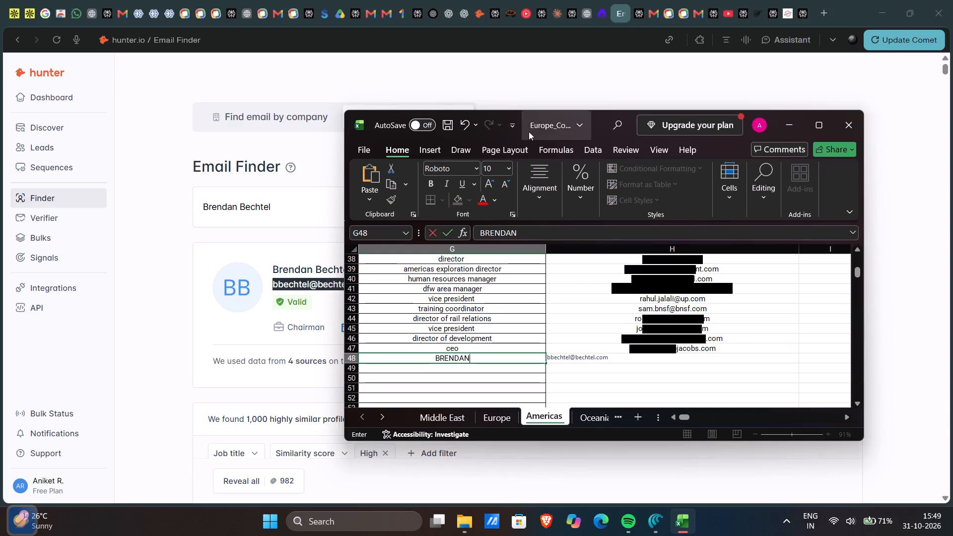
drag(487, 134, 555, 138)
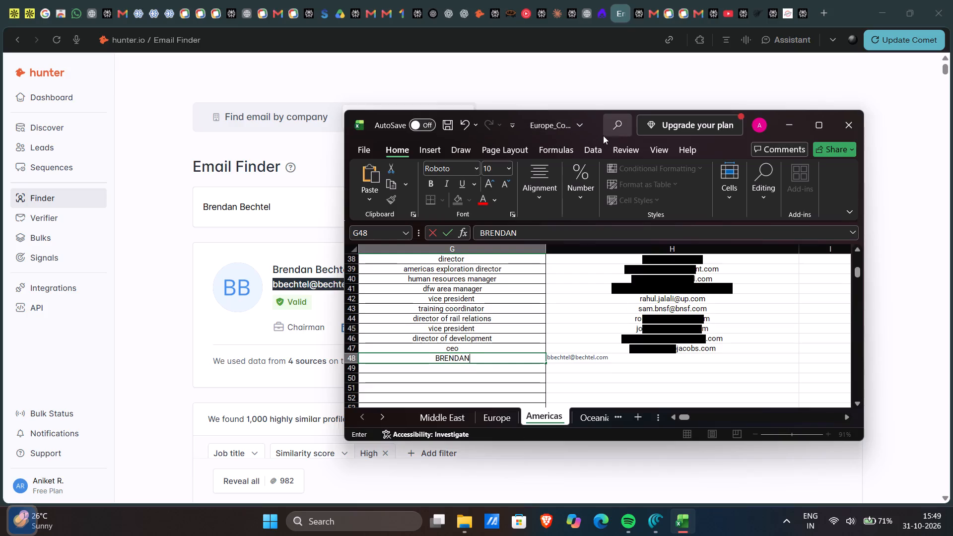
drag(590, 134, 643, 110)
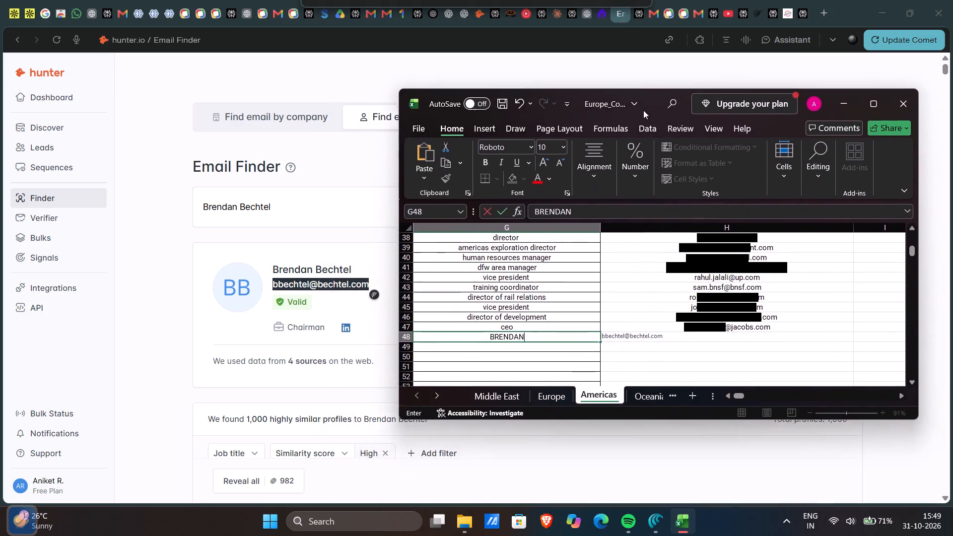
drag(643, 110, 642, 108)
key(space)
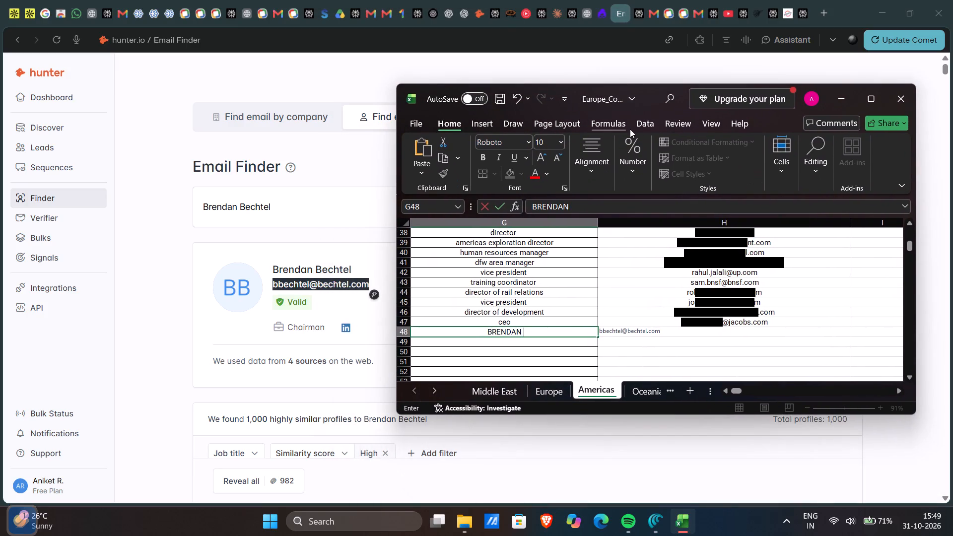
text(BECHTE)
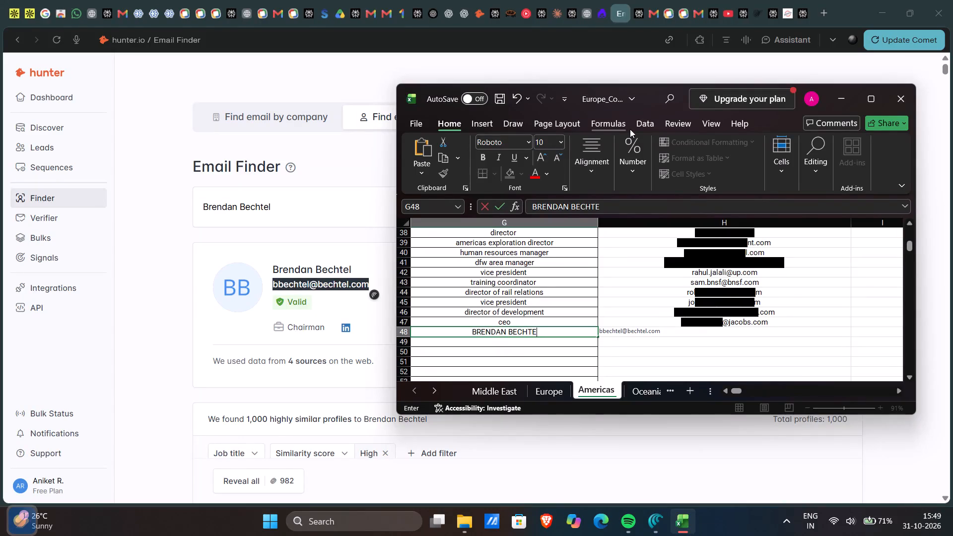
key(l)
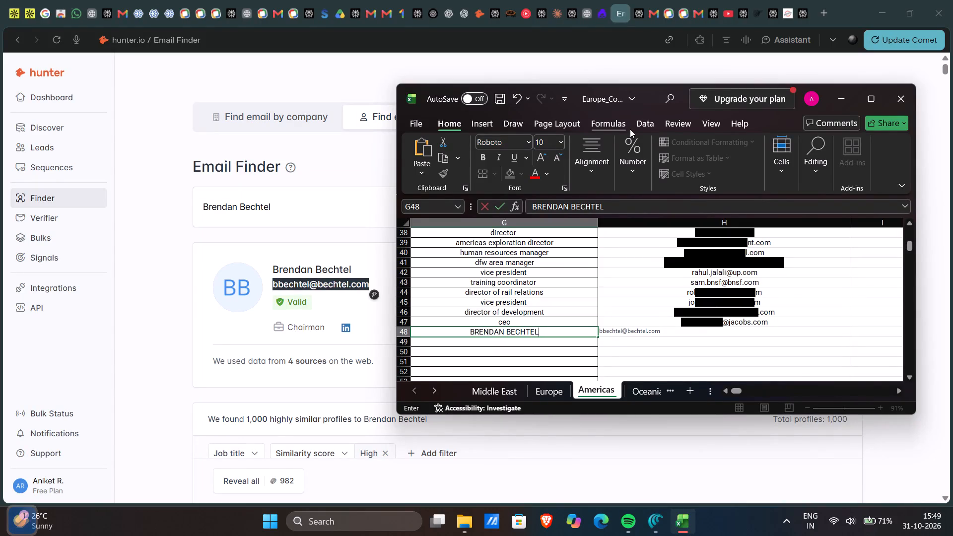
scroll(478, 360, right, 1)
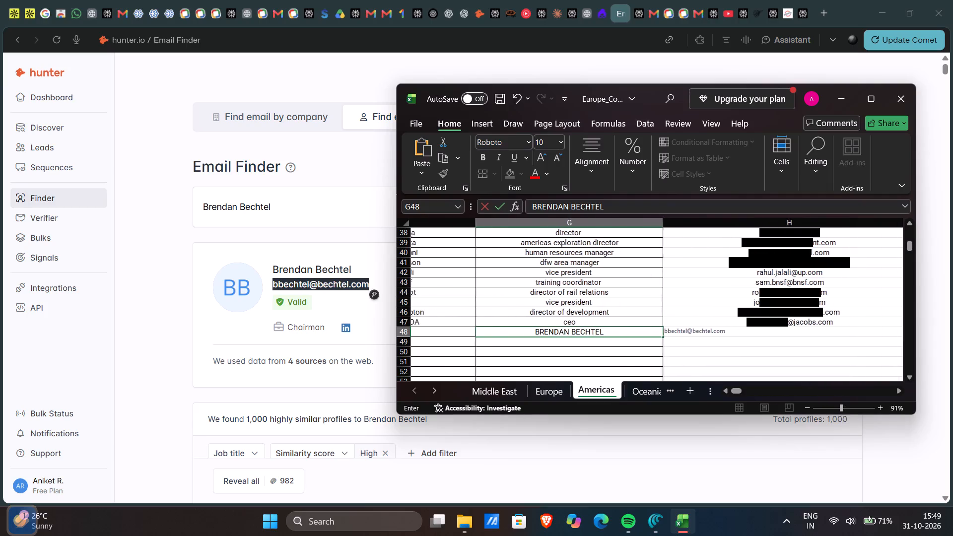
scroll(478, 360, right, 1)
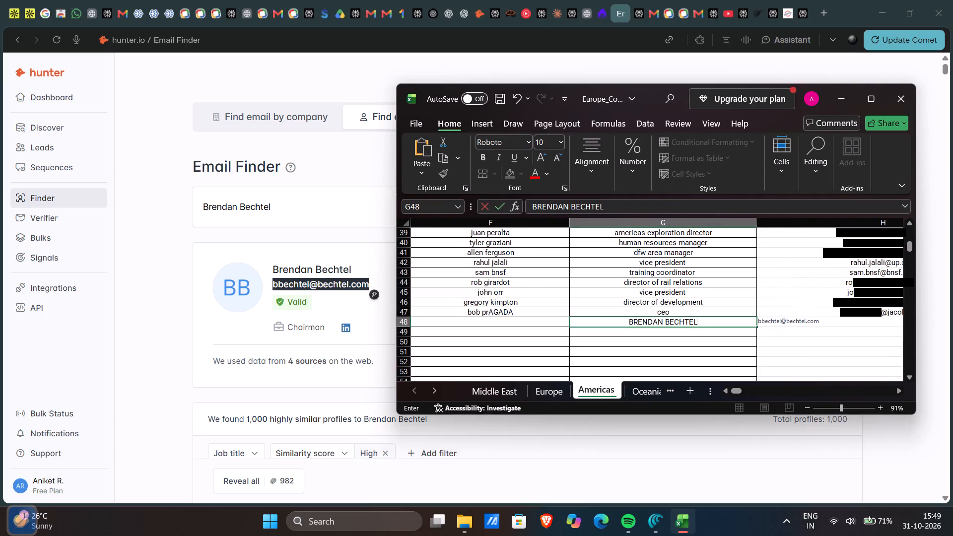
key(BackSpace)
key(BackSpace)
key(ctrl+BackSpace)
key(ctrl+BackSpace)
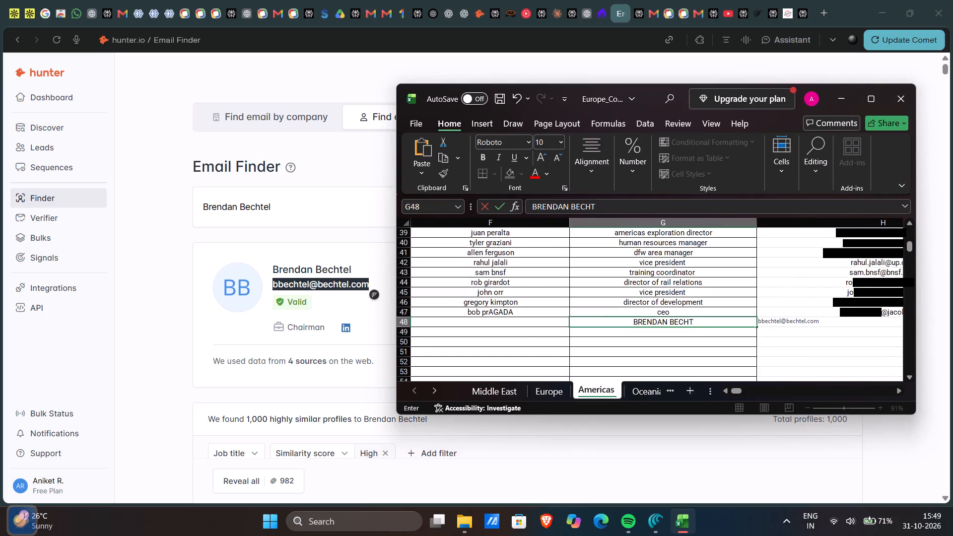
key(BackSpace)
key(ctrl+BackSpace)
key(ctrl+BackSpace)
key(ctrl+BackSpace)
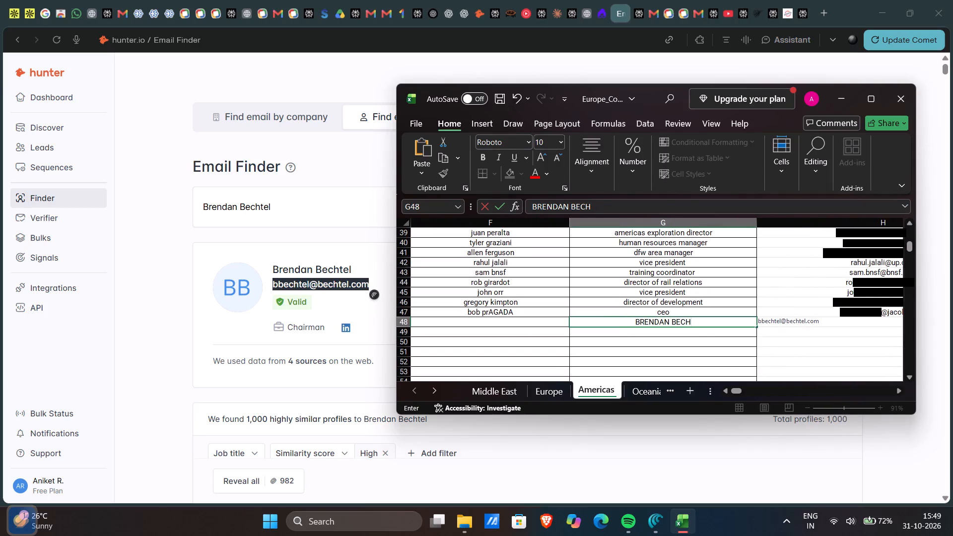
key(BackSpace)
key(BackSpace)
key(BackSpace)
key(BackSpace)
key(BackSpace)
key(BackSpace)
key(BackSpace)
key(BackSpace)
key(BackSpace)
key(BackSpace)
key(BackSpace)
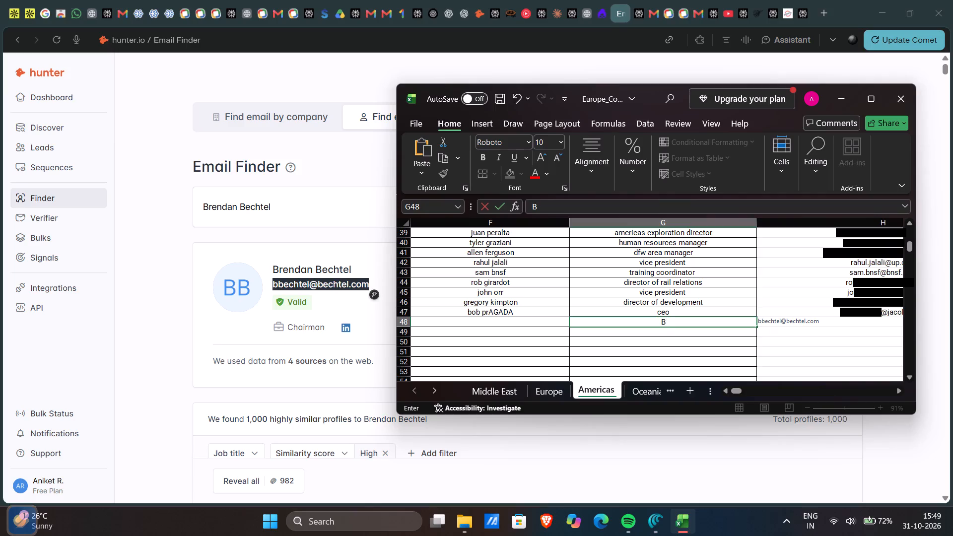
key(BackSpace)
Enter CHAIRMAN as the Bechtel executive's job title in cell G48 of the Americas sheet.
text(CHAIR)
text(MAN)
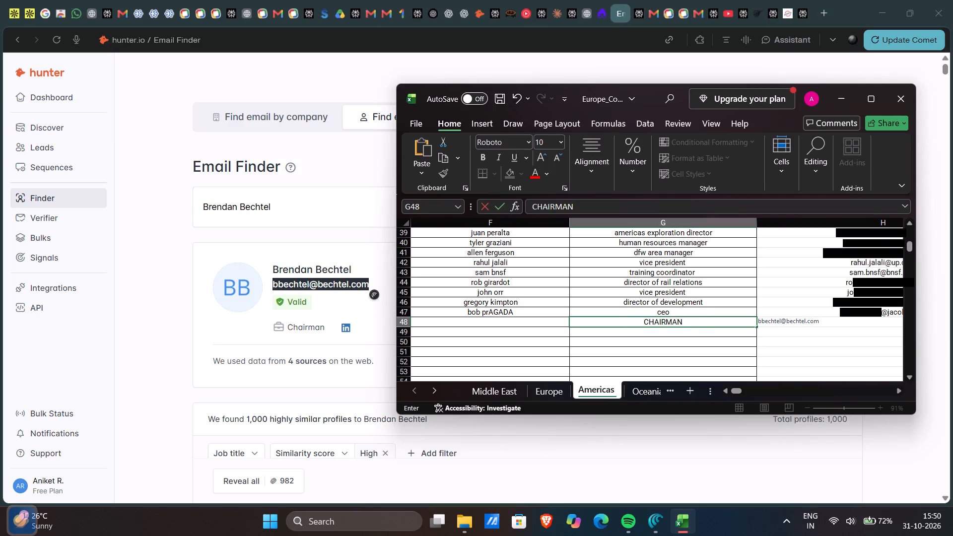
Enter the Bechtel executive's full name in capitals in cell F48 of the Bechtel row.
right_click(519, 321)
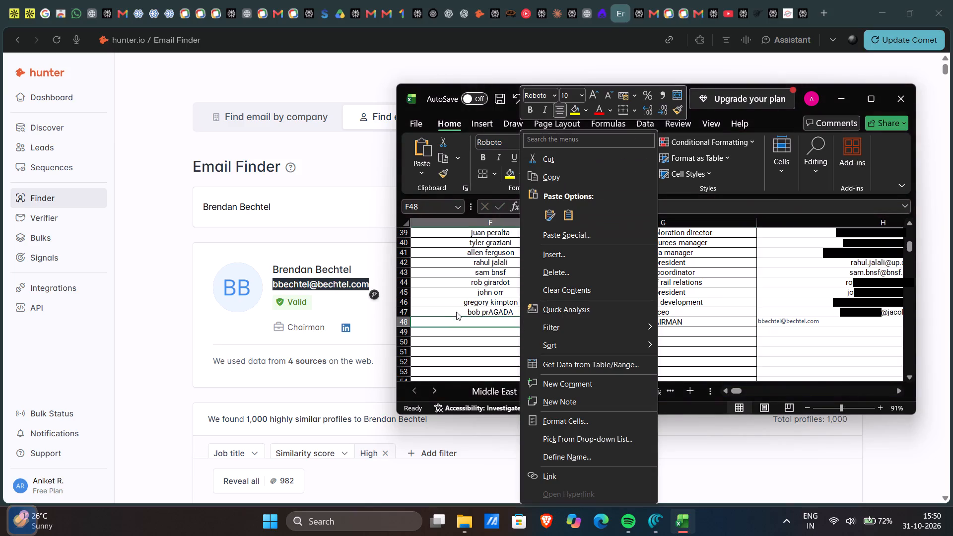
right_click(458, 314)
click(458, 314)
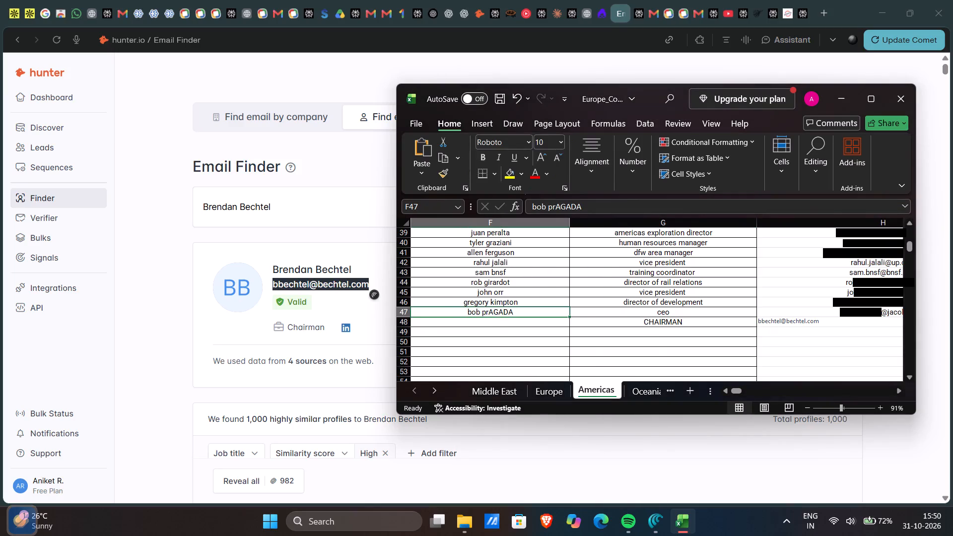
click(469, 323)
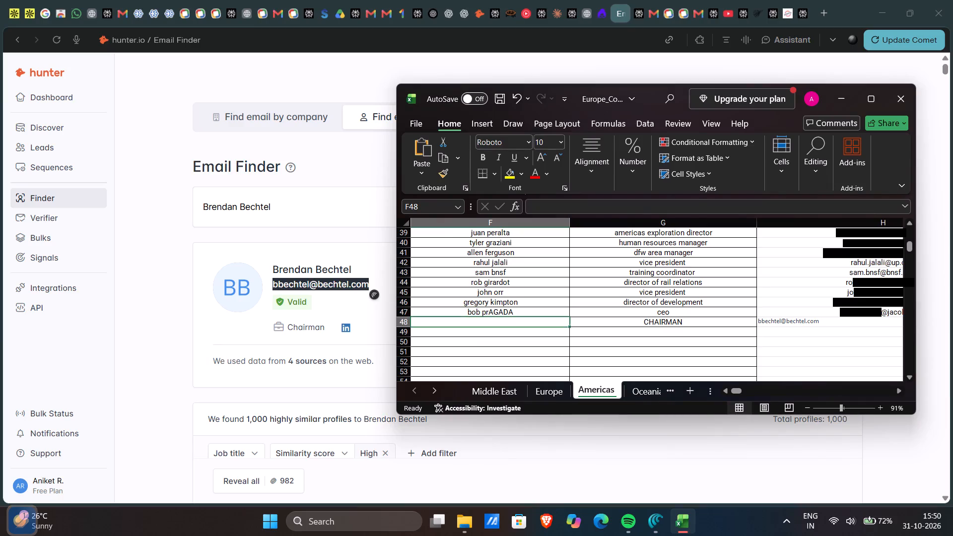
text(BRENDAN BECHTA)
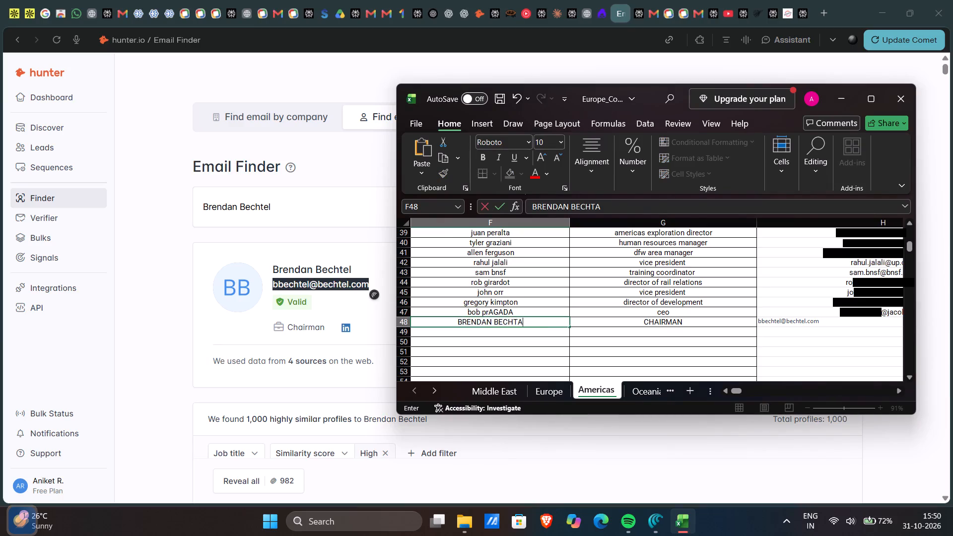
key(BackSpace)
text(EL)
scroll(531, 354, right, 3)
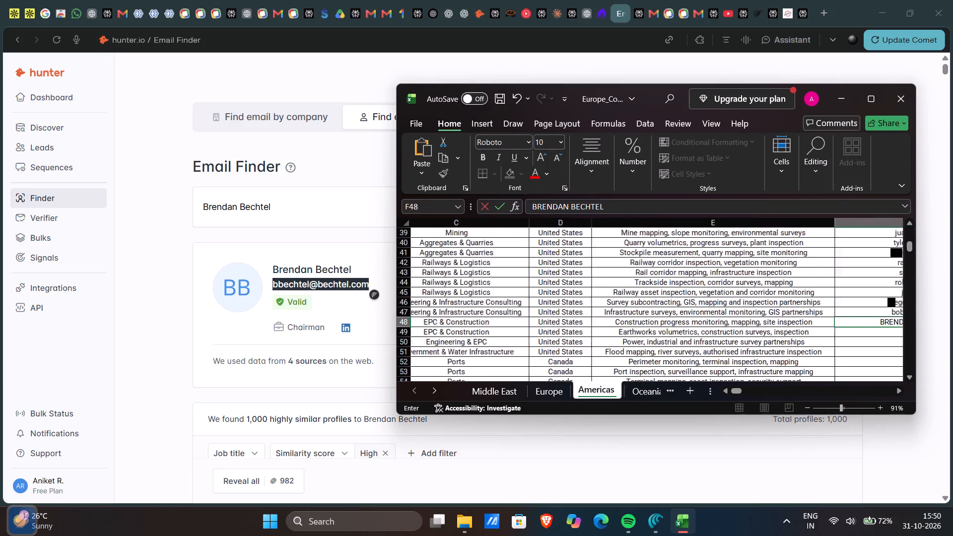
click(546, 332)
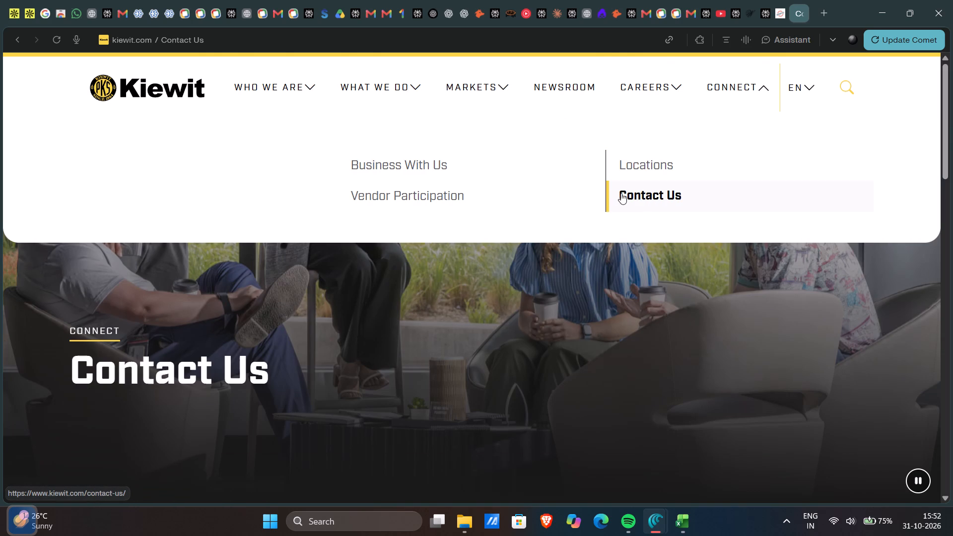
click(624, 197)
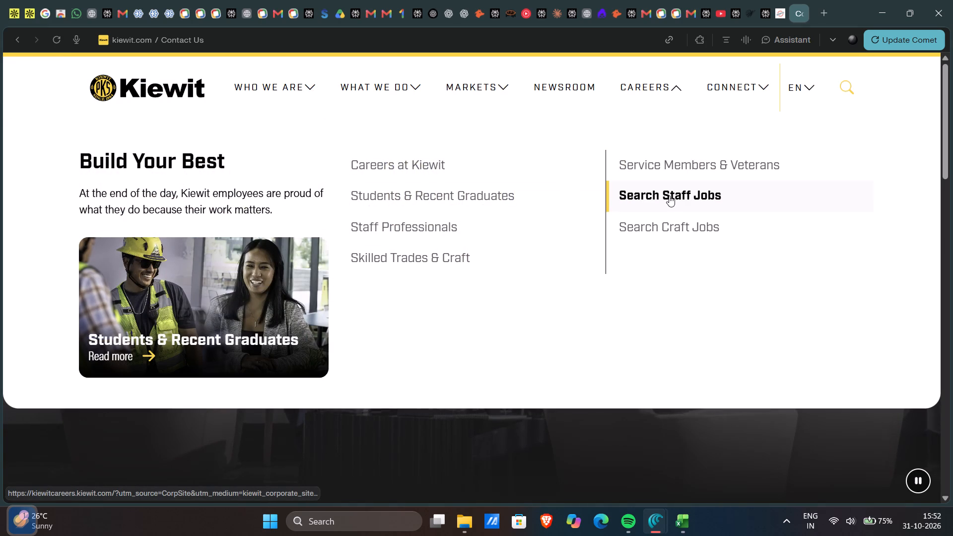
Open Kiewit's Service Members & Veterans careers page and examine it for a usable company contact.
click(693, 172)
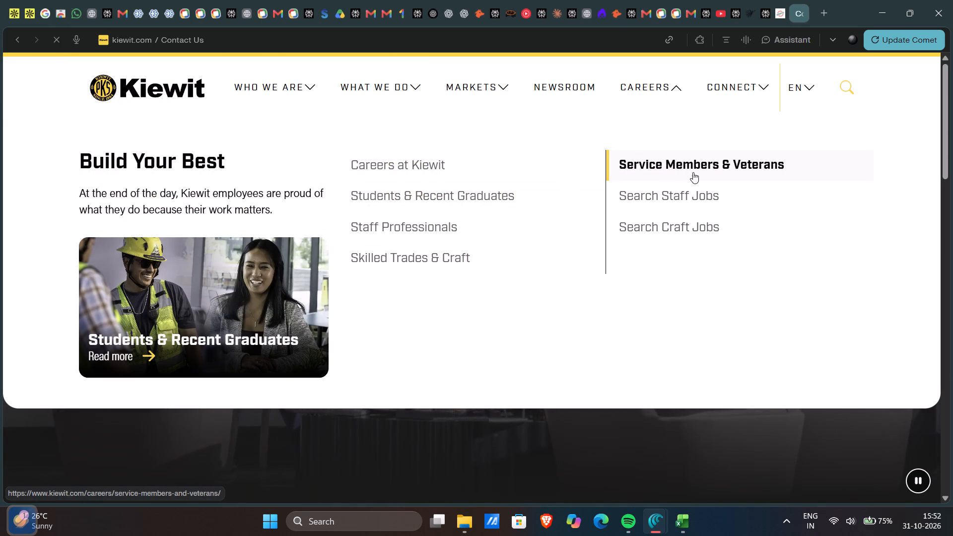
scroll(481, 259, down, 4)
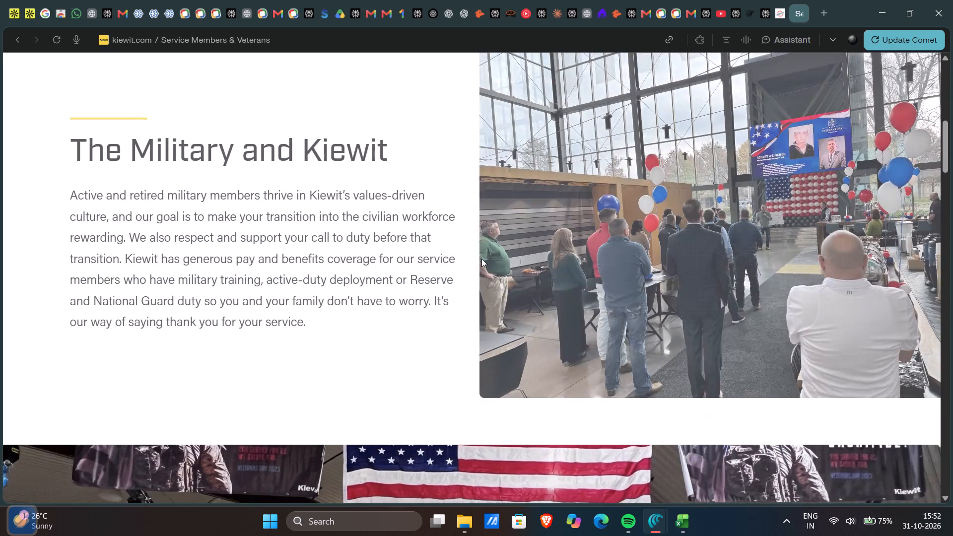
scroll(481, 259, down, 5)
scroll(481, 259, up, 1)
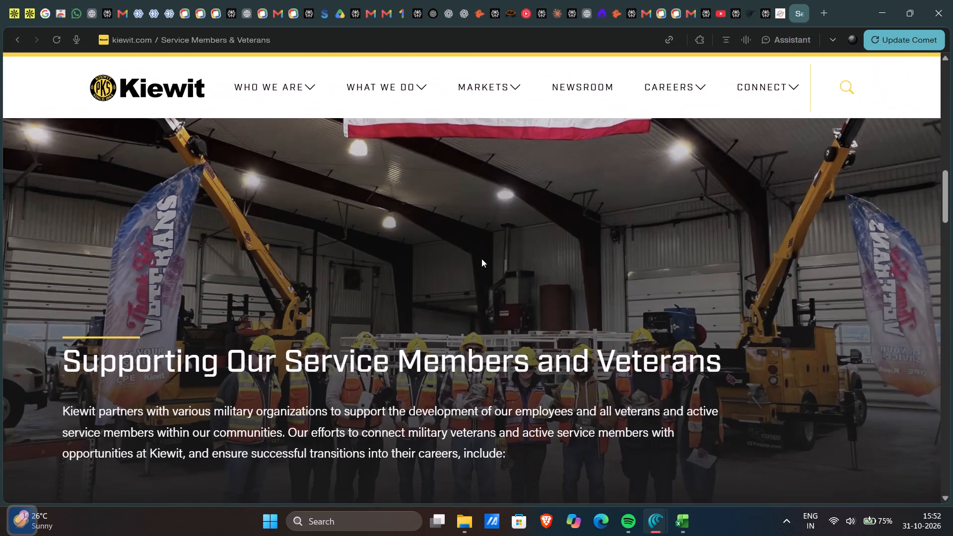
scroll(481, 259, down, 5)
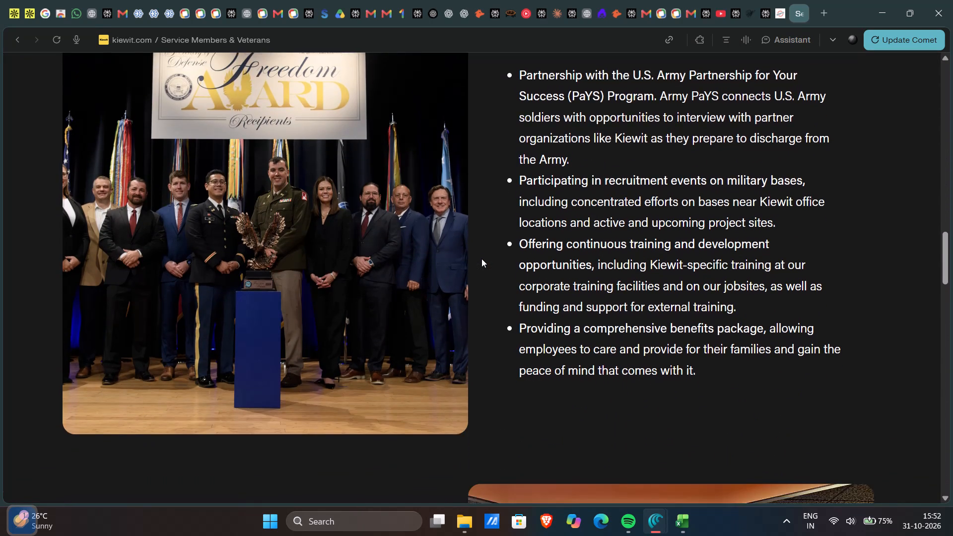